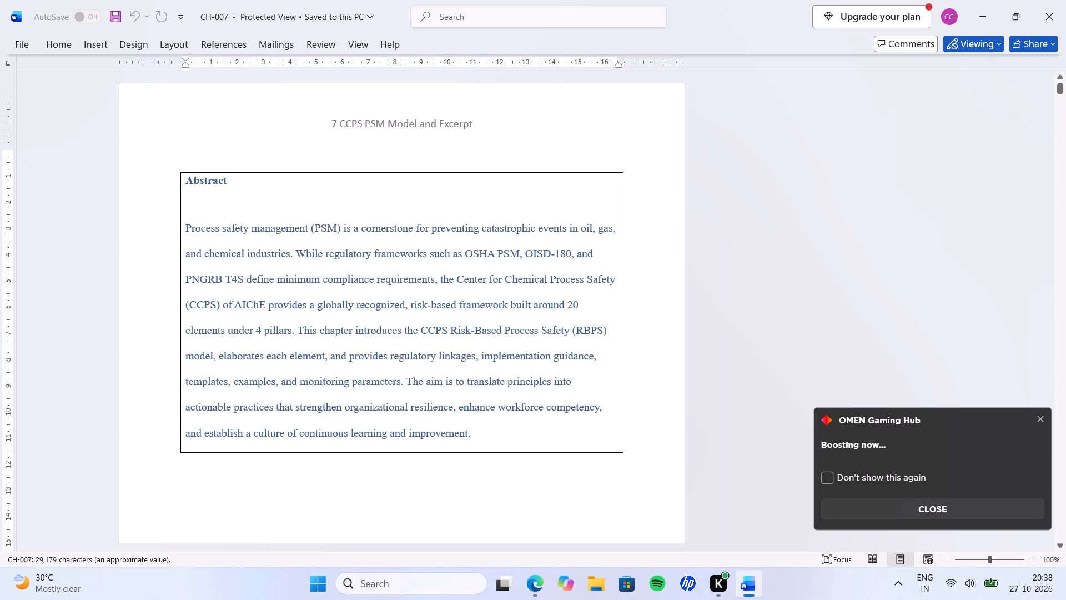
# Dismiss the OMEN Gaming Hub pop-up and the Track Changes notice.
pyautogui.click(1040, 423)
pyautogui.scroll(-1, 776, 385)
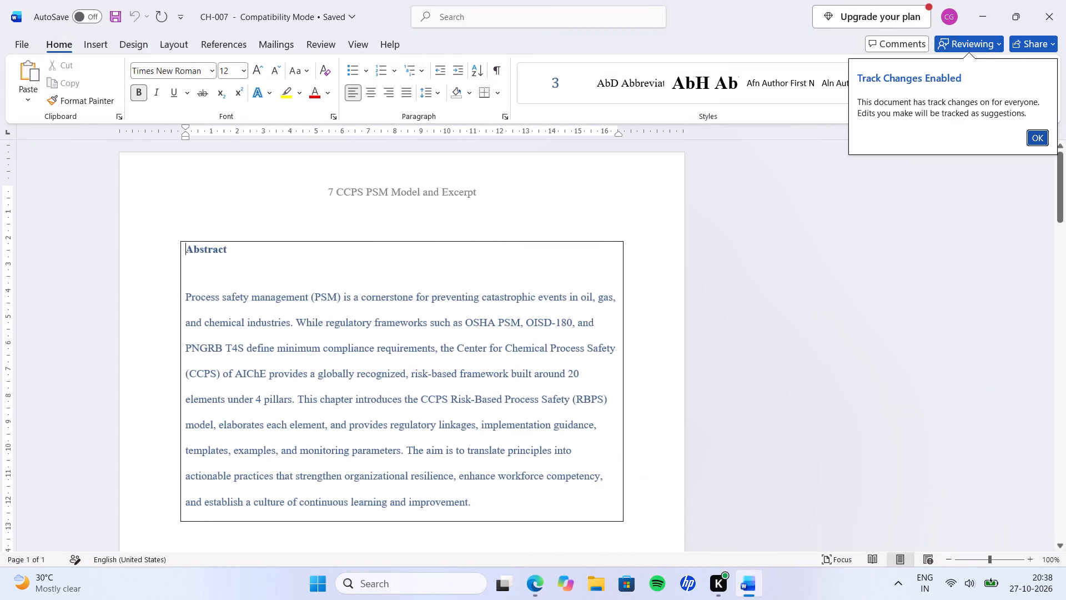
pyautogui.scroll(-3, 776, 385)
pyautogui.click(1043, 142)
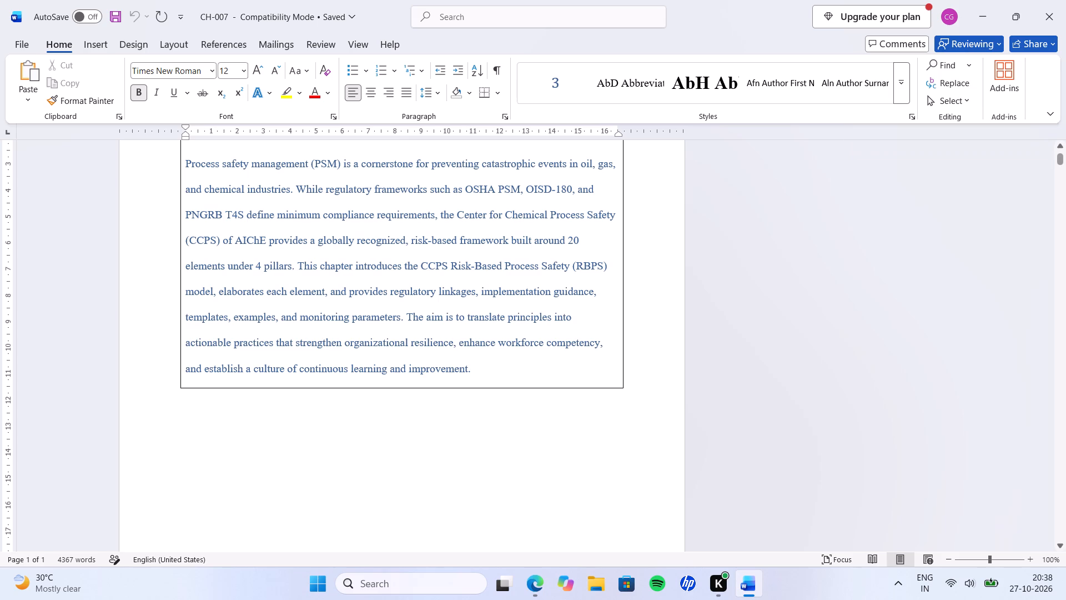
# Look through the whole CH-007 chapter, from the introduction to the conclusion and the reference list with its reviewer comments.
pyautogui.scroll(-20, 605, 268)
pyautogui.scroll(-3, 605, 268)
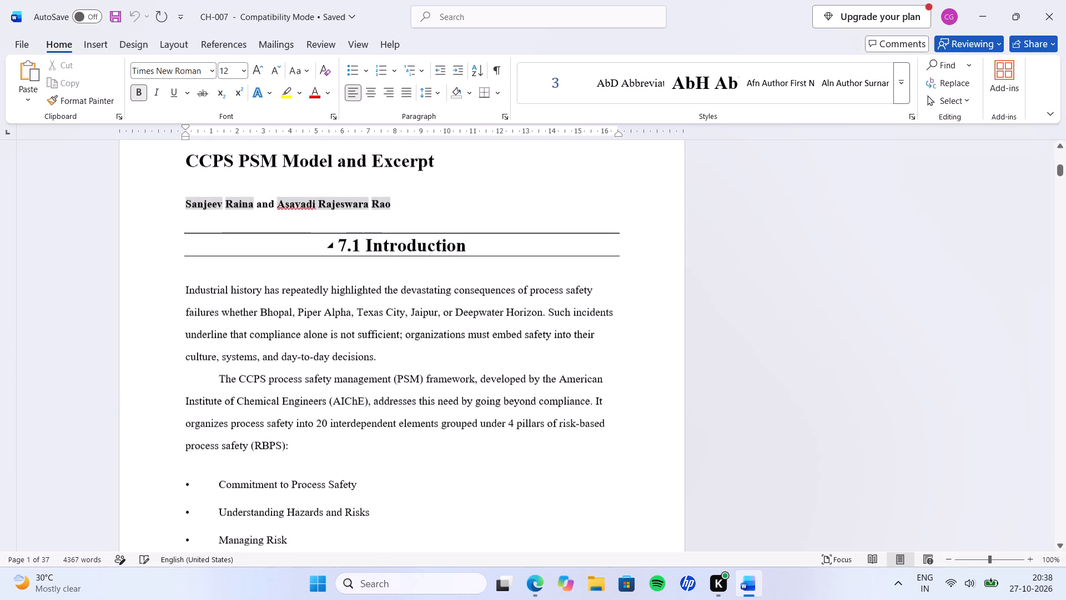
pyautogui.scroll(-2, 578, 260)
pyautogui.scroll(8, 578, 260)
pyautogui.scroll(-13, 578, 260)
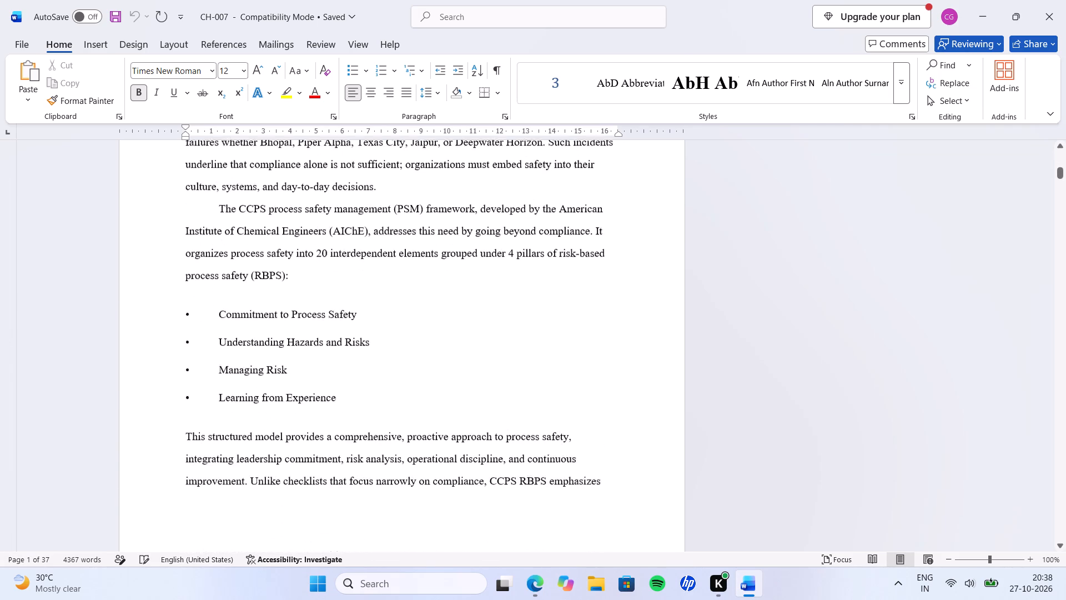
pyautogui.scroll(-20, 578, 260)
pyautogui.scroll(-18, 578, 260)
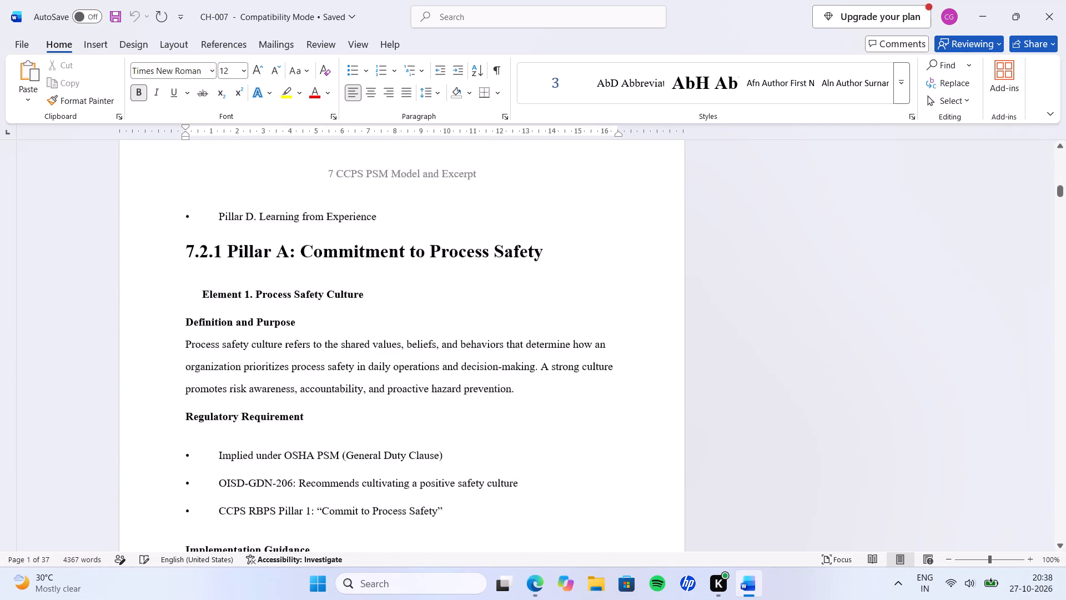
pyautogui.scroll(-20, 578, 260)
pyautogui.scroll(-13, 578, 260)
pyautogui.scroll(-9, 578, 260)
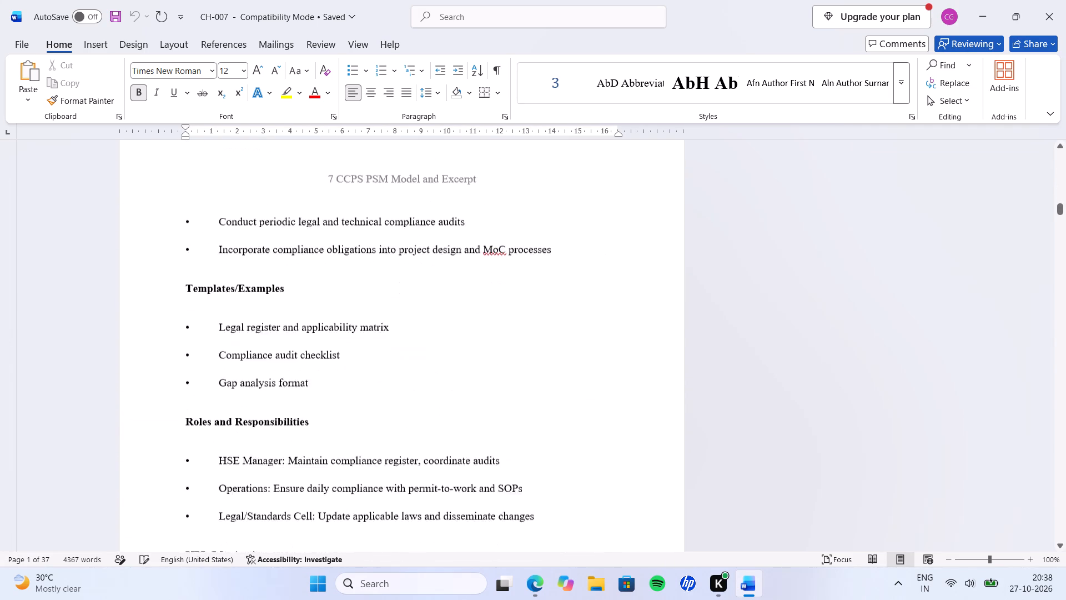
pyautogui.scroll(-20, 578, 260)
pyautogui.scroll(-20, 578, 260)
pyautogui.scroll(-11, 578, 260)
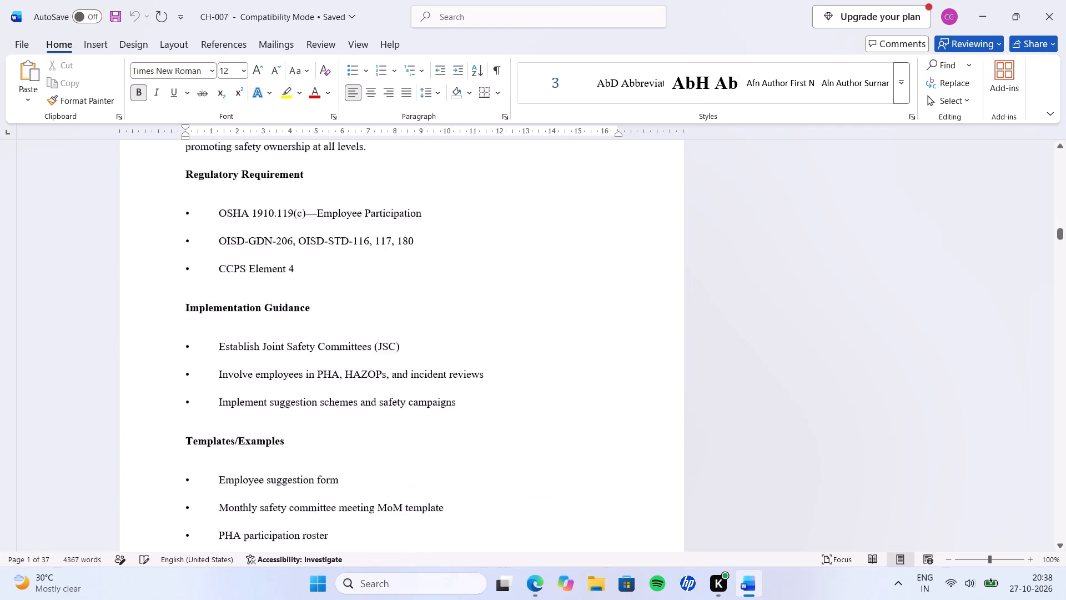
pyautogui.scroll(-8, 578, 260)
pyautogui.scroll(-20, 578, 260)
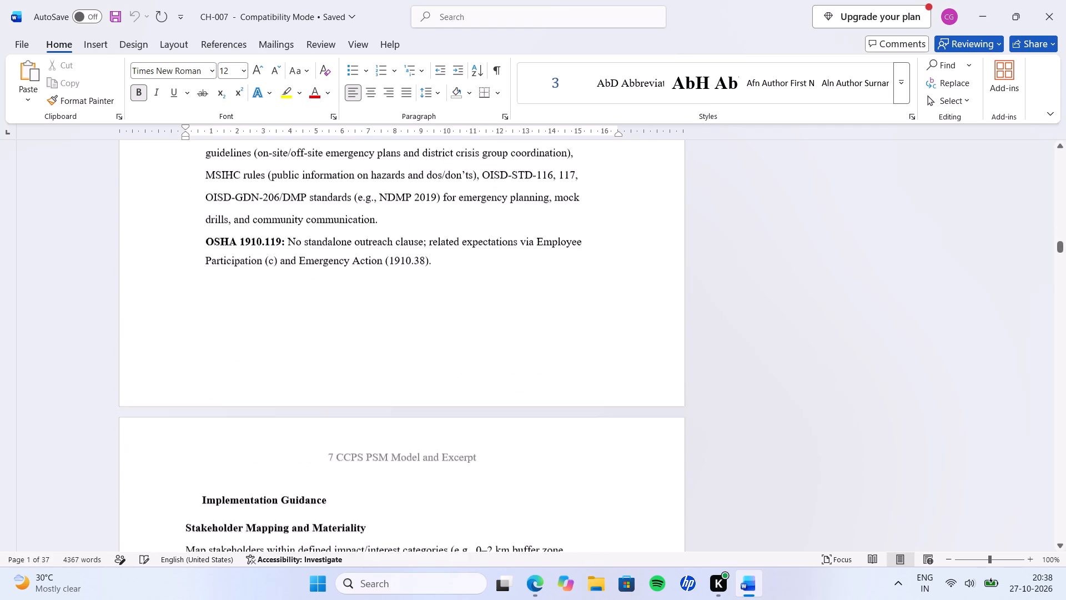
pyautogui.scroll(-20, 578, 260)
pyautogui.scroll(-18, 578, 260)
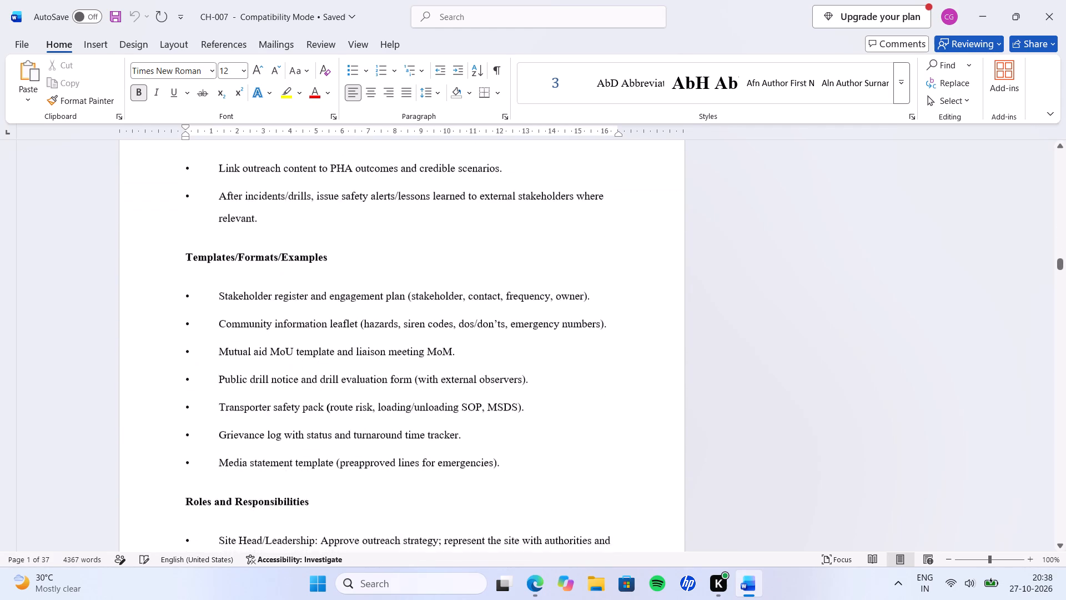
pyautogui.scroll(-20, 578, 260)
pyautogui.scroll(-20, 578, 260)
pyautogui.scroll(-2, 578, 260)
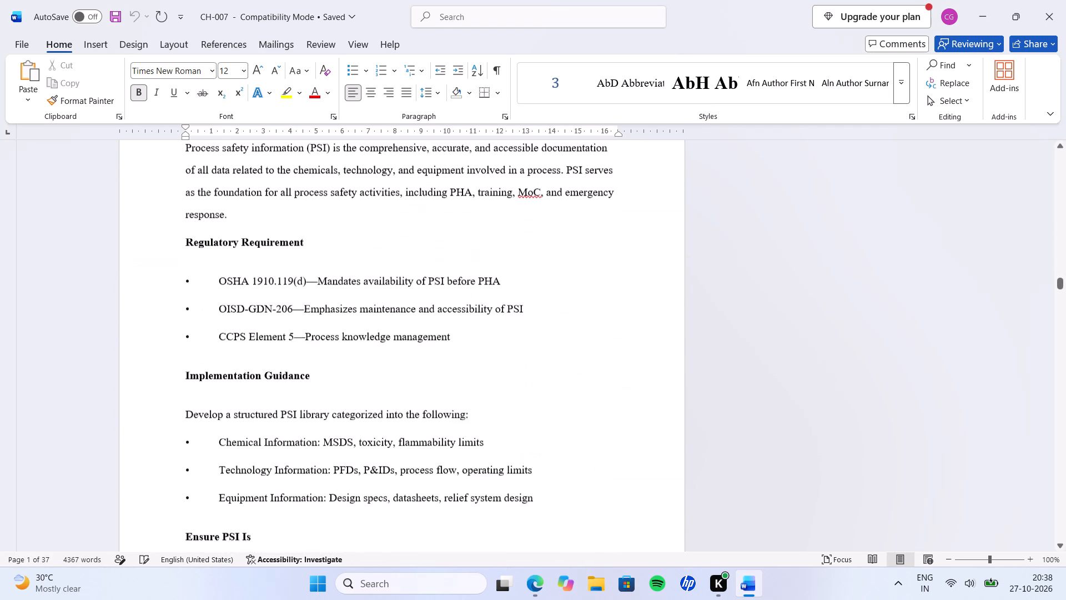
pyautogui.scroll(-20, 578, 260)
pyautogui.scroll(-20, 578, 260)
pyautogui.scroll(-2, 578, 260)
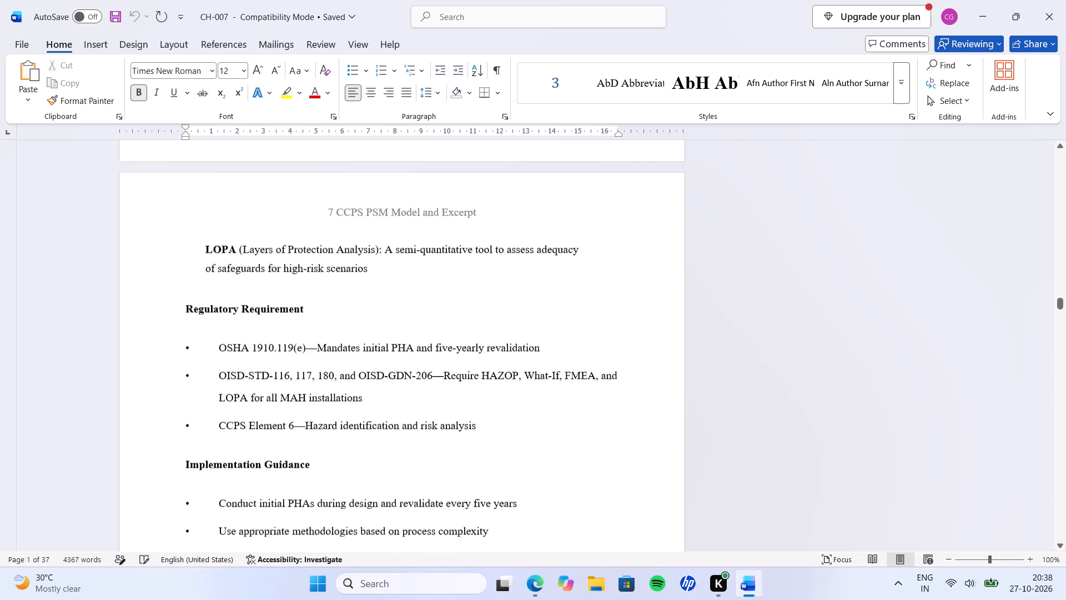
pyautogui.scroll(-20, 578, 260)
pyautogui.scroll(-20, 578, 260)
pyautogui.scroll(-2, 578, 260)
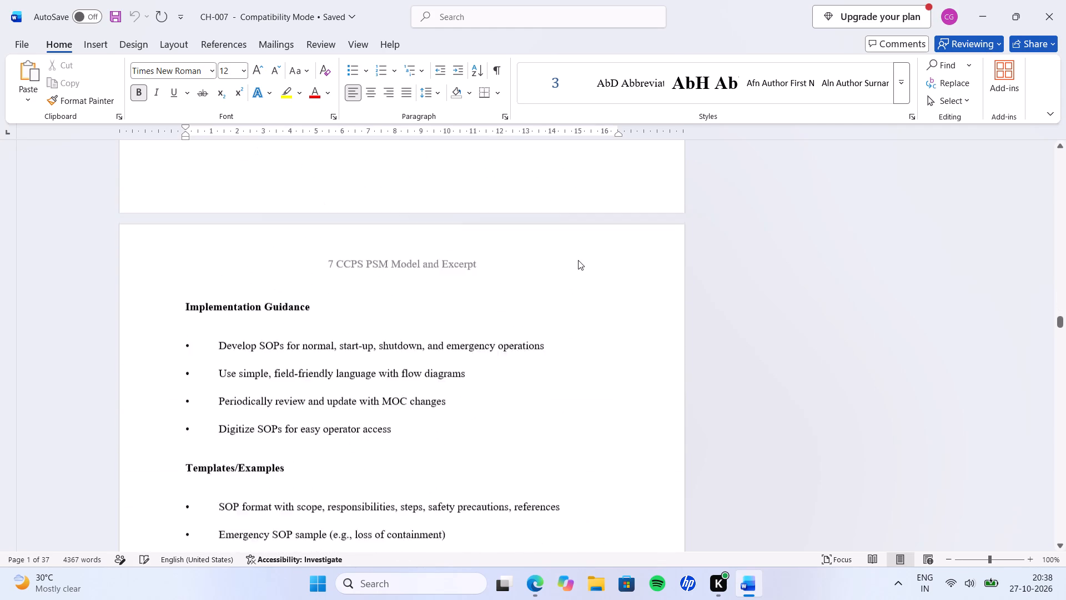
pyautogui.scroll(-20, 578, 260)
pyautogui.scroll(-15, 578, 260)
pyautogui.scroll(-20, 578, 260)
pyautogui.scroll(-20, 578, 260)
pyautogui.scroll(-8, 578, 260)
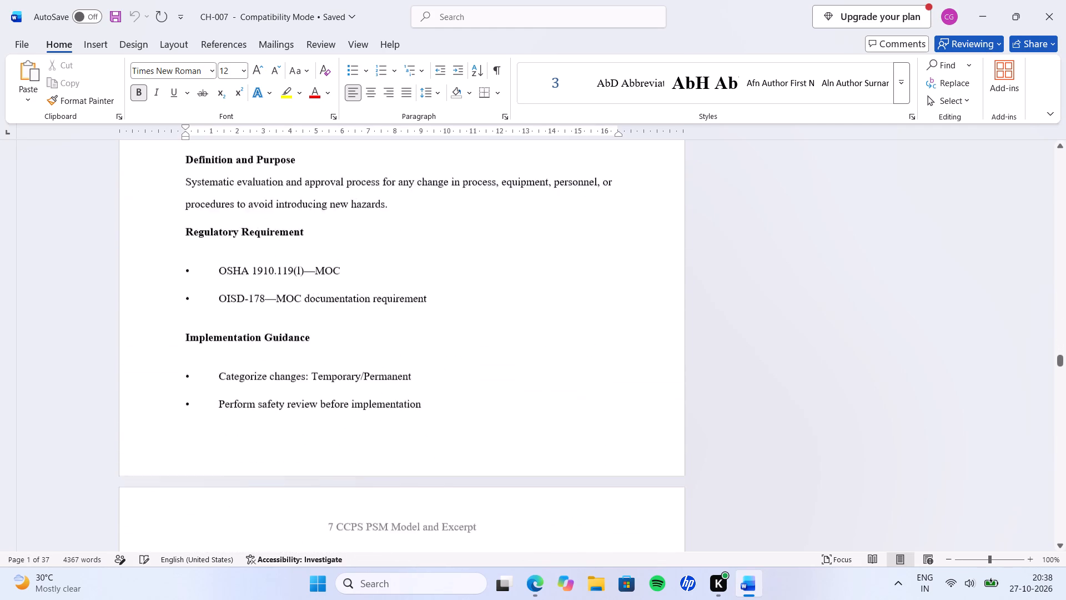
pyautogui.scroll(-20, 578, 260)
pyautogui.scroll(-7, 578, 260)
pyautogui.middleClick(578, 260)
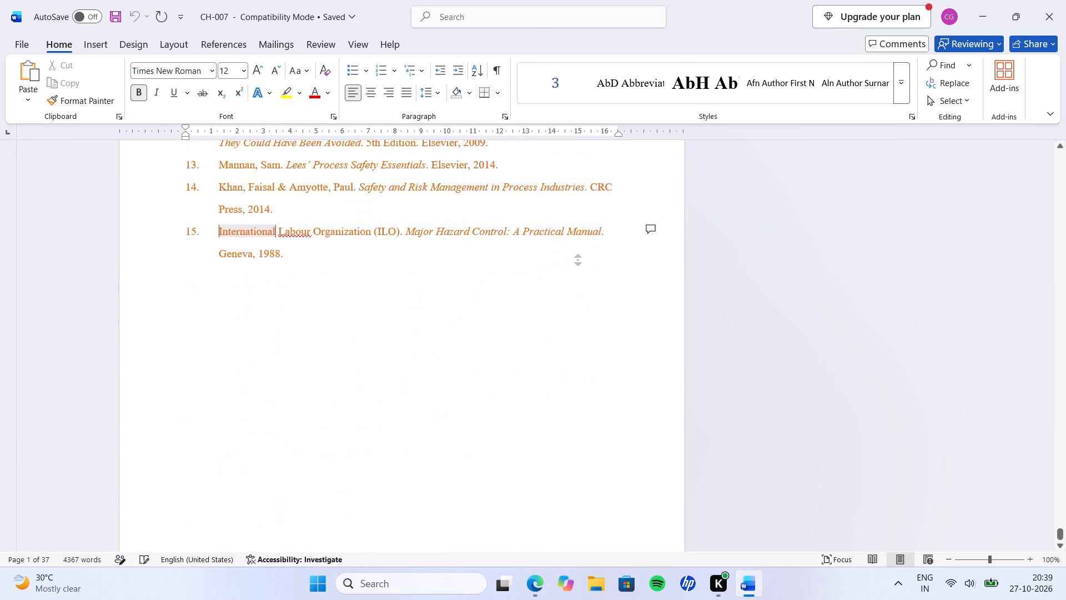
pyautogui.scroll(20, 561, 304)
pyautogui.scroll(15, 561, 304)
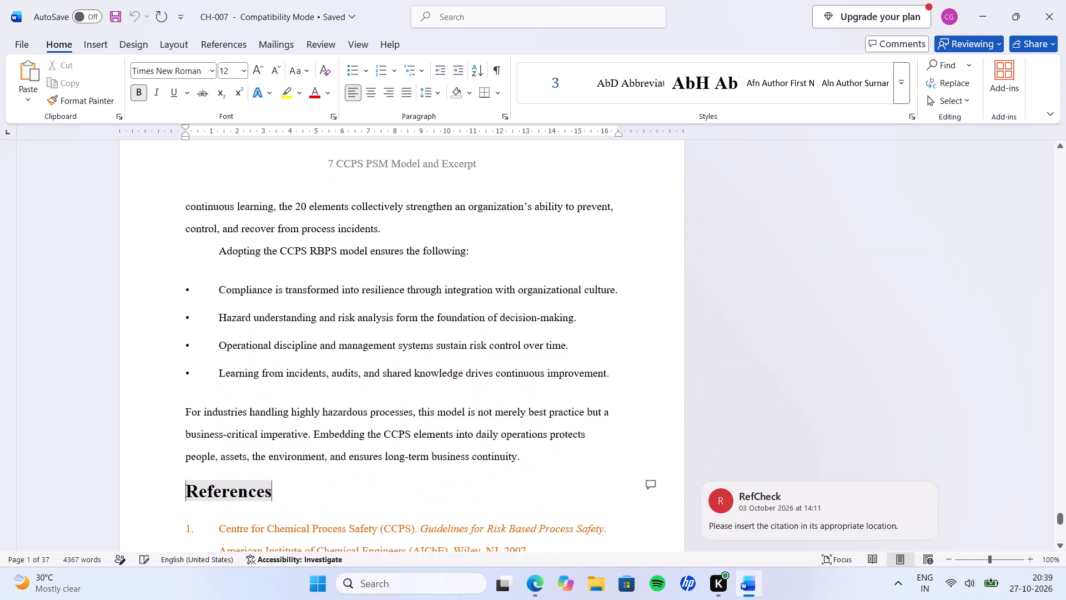
pyautogui.scroll(18, 560, 301)
pyautogui.scroll(-16, 560, 301)
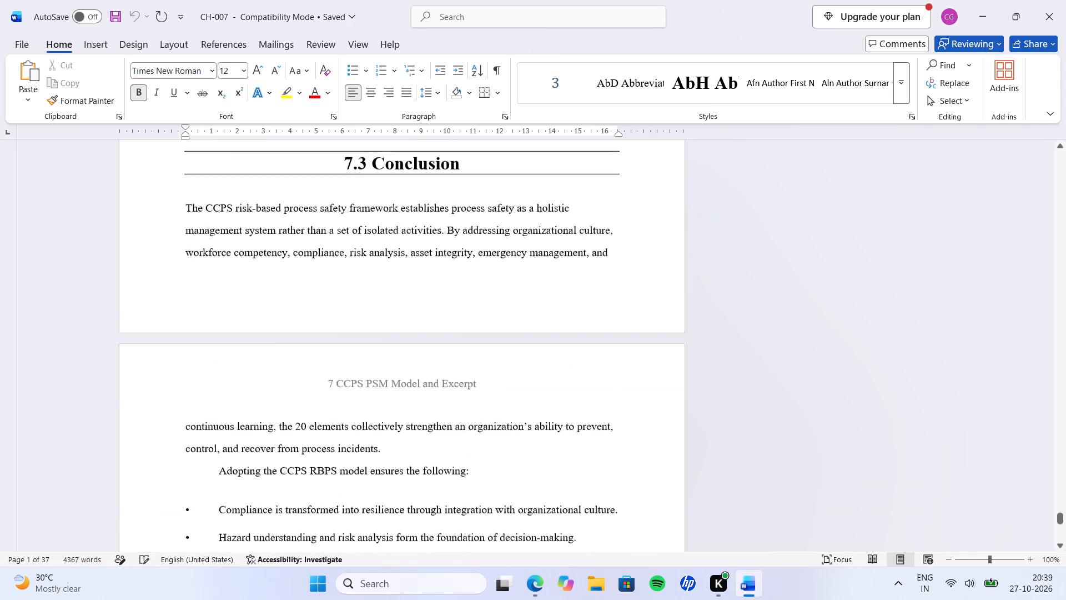
pyautogui.scroll(-13, 560, 301)
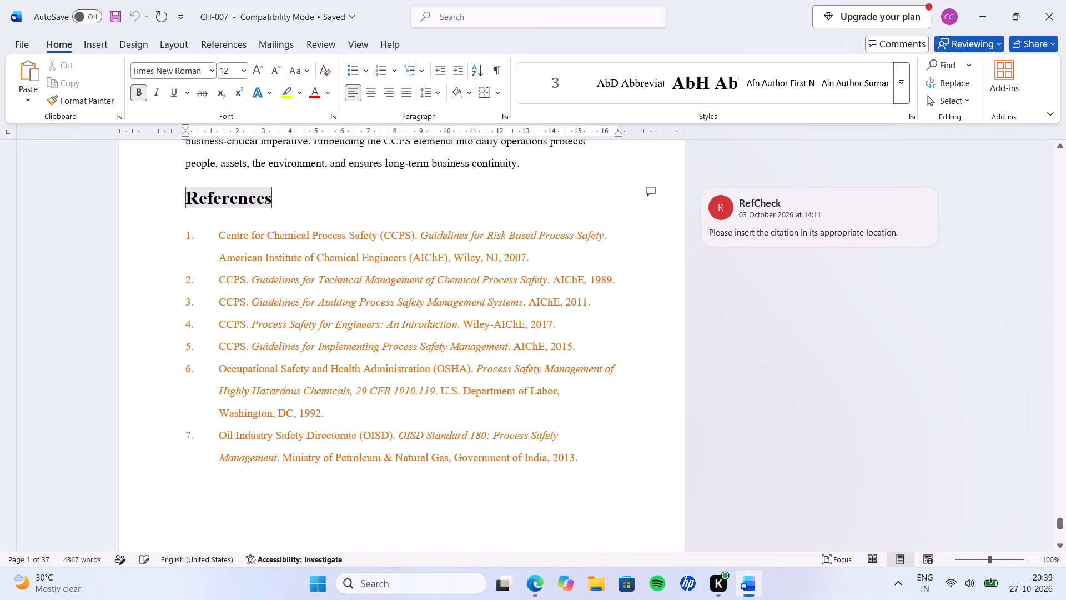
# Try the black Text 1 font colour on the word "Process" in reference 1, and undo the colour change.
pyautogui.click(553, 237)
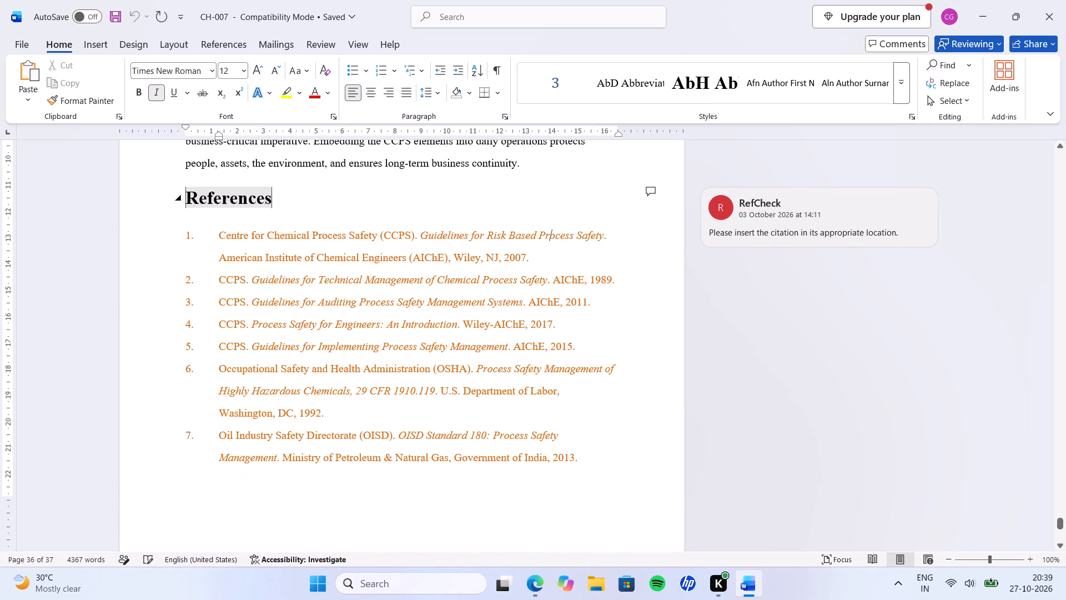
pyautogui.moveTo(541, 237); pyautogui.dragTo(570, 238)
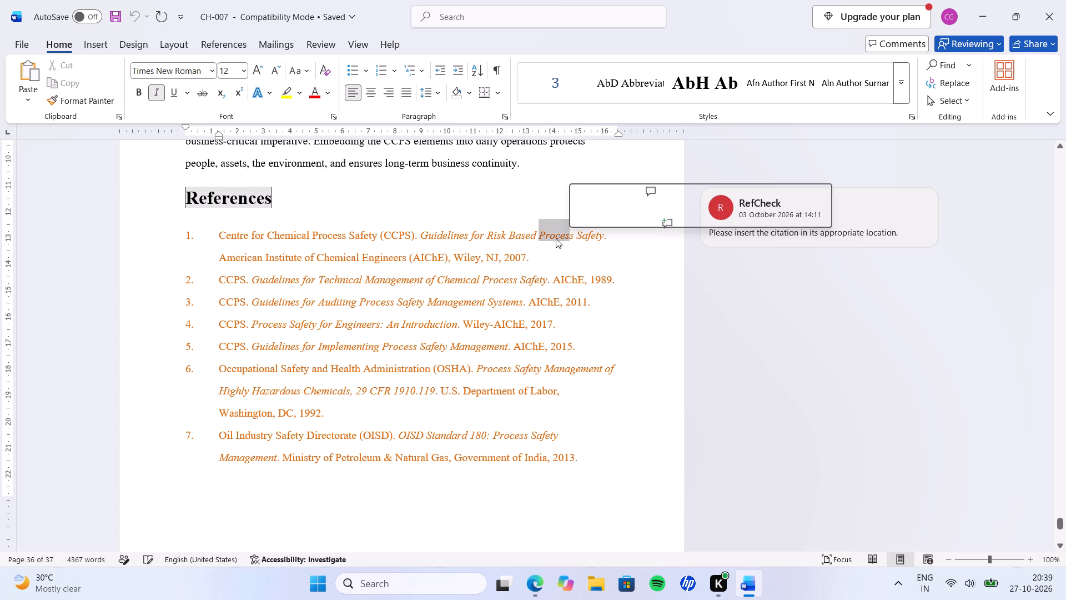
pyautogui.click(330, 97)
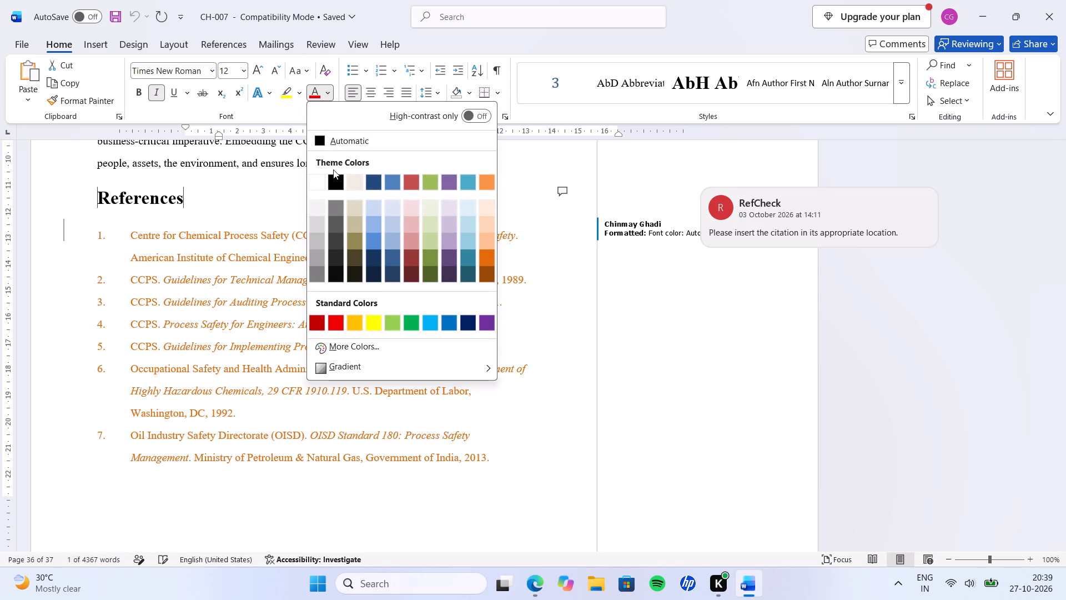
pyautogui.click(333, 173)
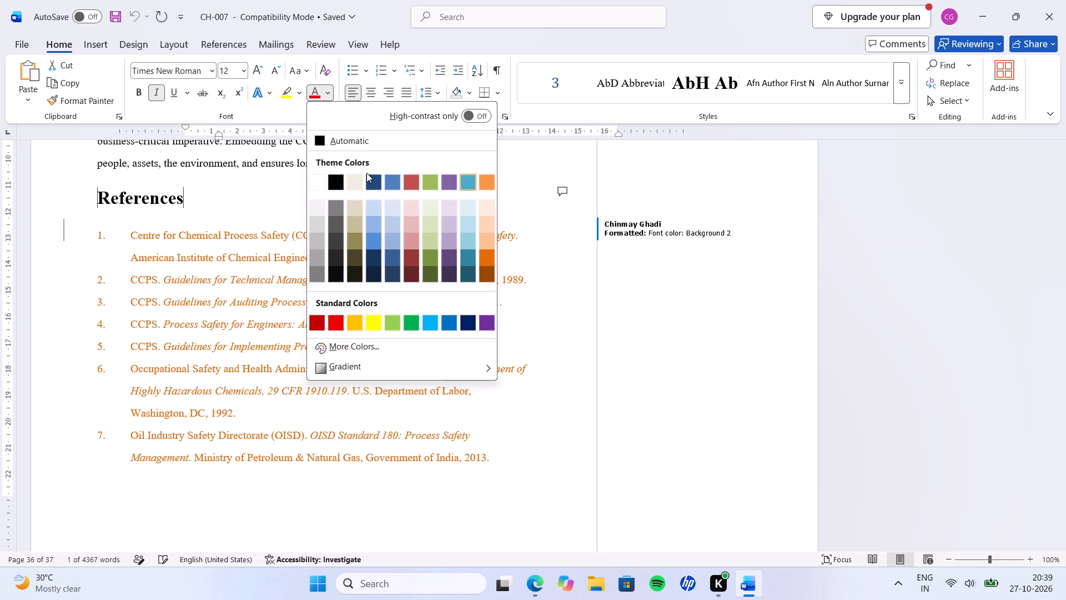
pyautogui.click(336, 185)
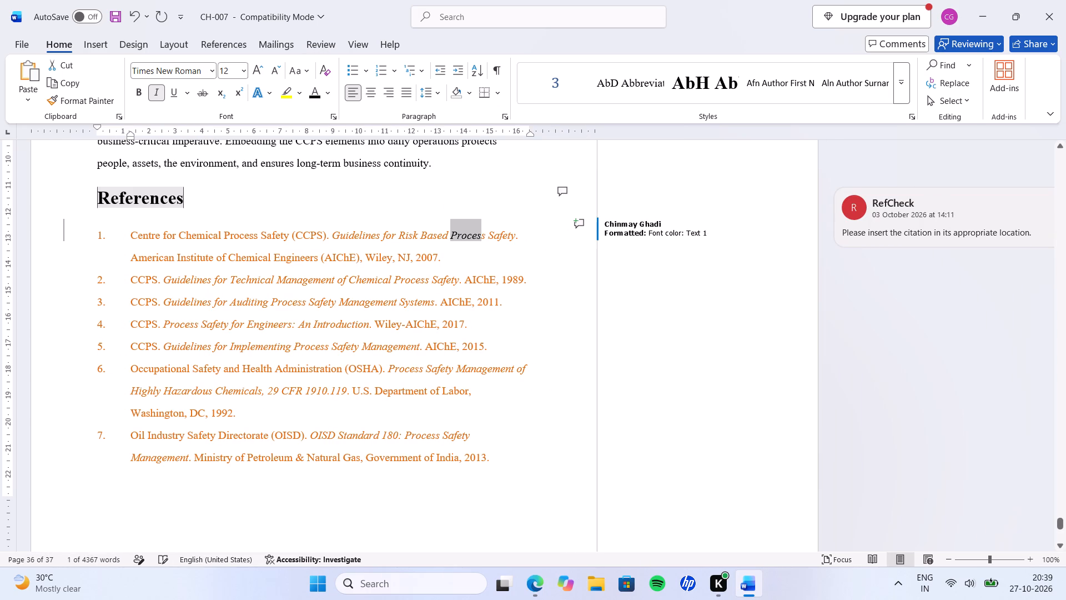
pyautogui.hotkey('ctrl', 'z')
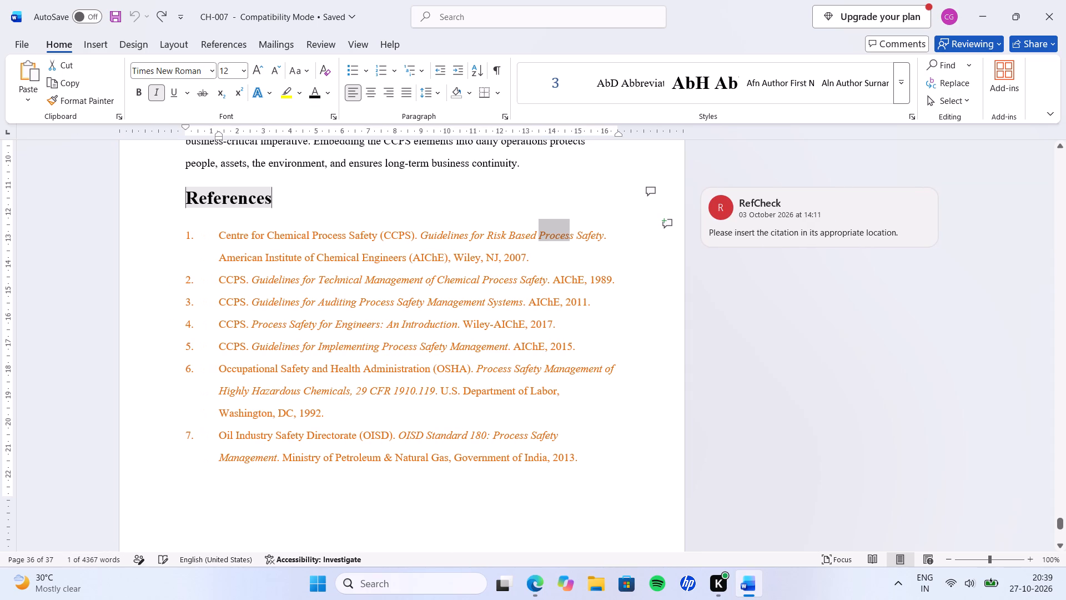
# Review the RefCheck comments on the References heading and on reference 8.
pyautogui.click(785, 236)
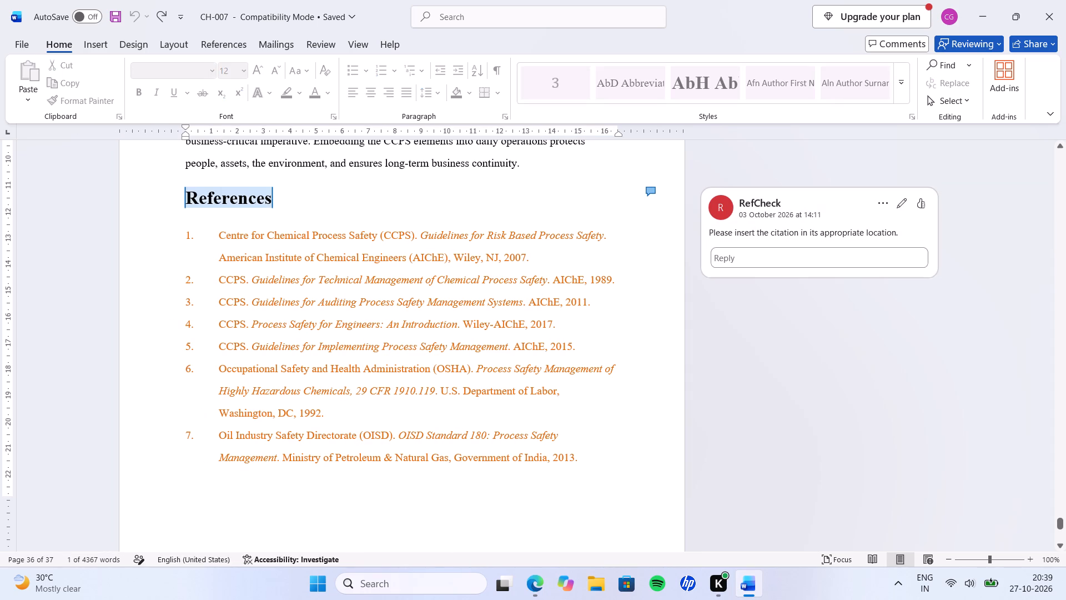
pyautogui.scroll(-9, 526, 244)
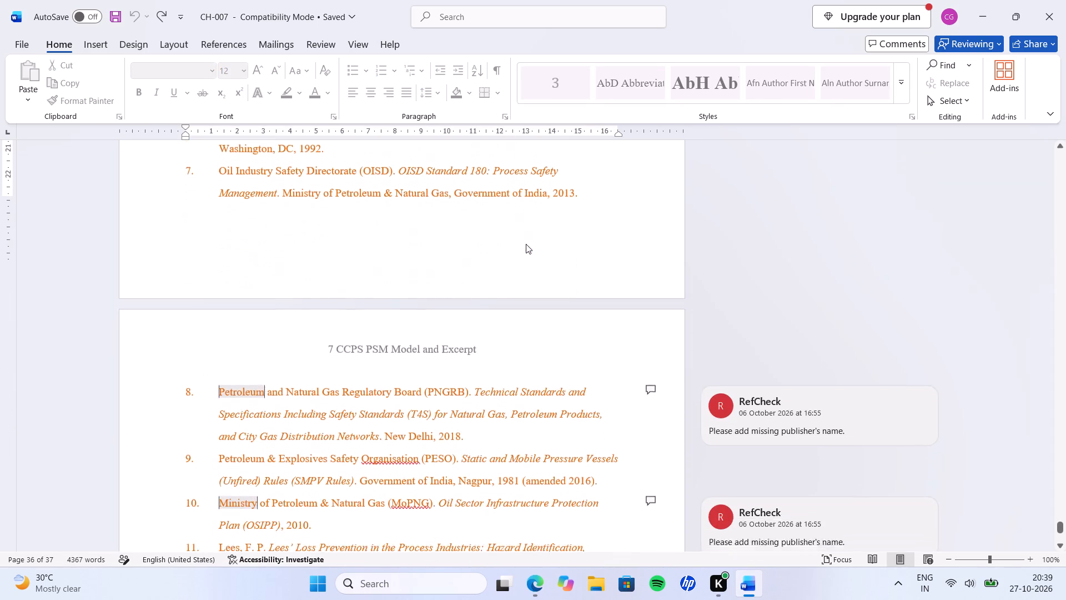
pyautogui.scroll(-6, 526, 244)
pyautogui.scroll(1, 526, 244)
pyautogui.click(864, 230)
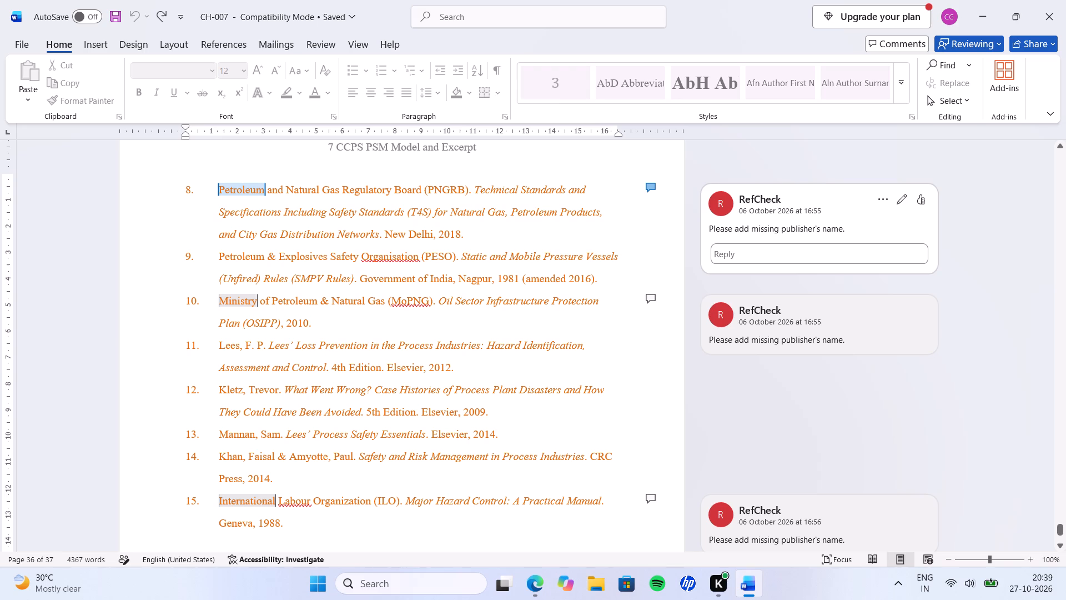
# Copy the full text of reference 8, the Petroleum and Natural Gas Regulatory Board (PNGRB) entry.
pyautogui.moveTo(218, 194); pyautogui.dragTo(455, 221)
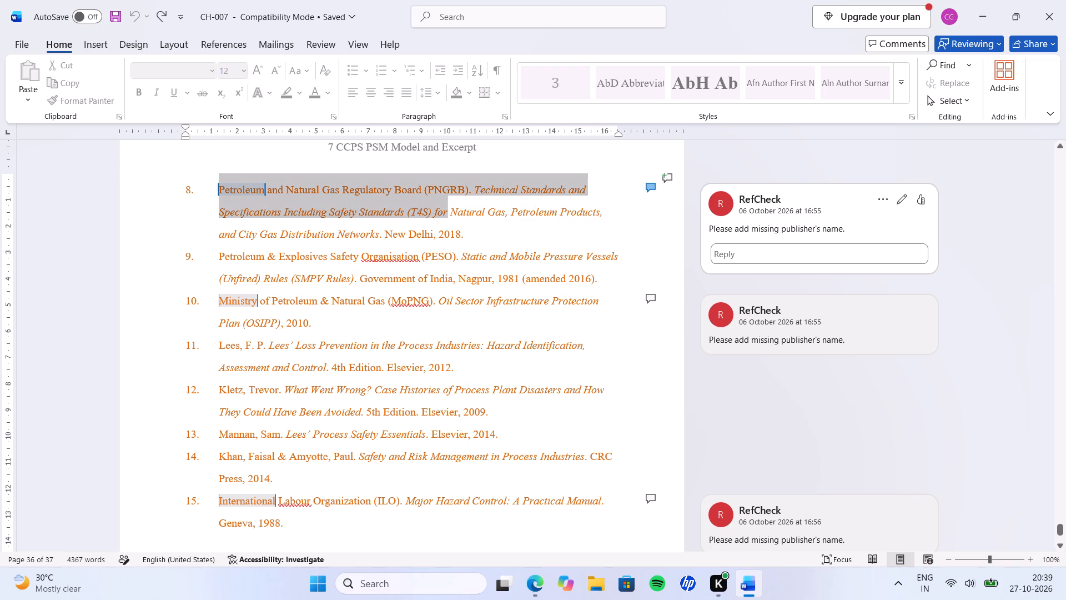
pyautogui.moveTo(455, 221); pyautogui.dragTo(470, 234)
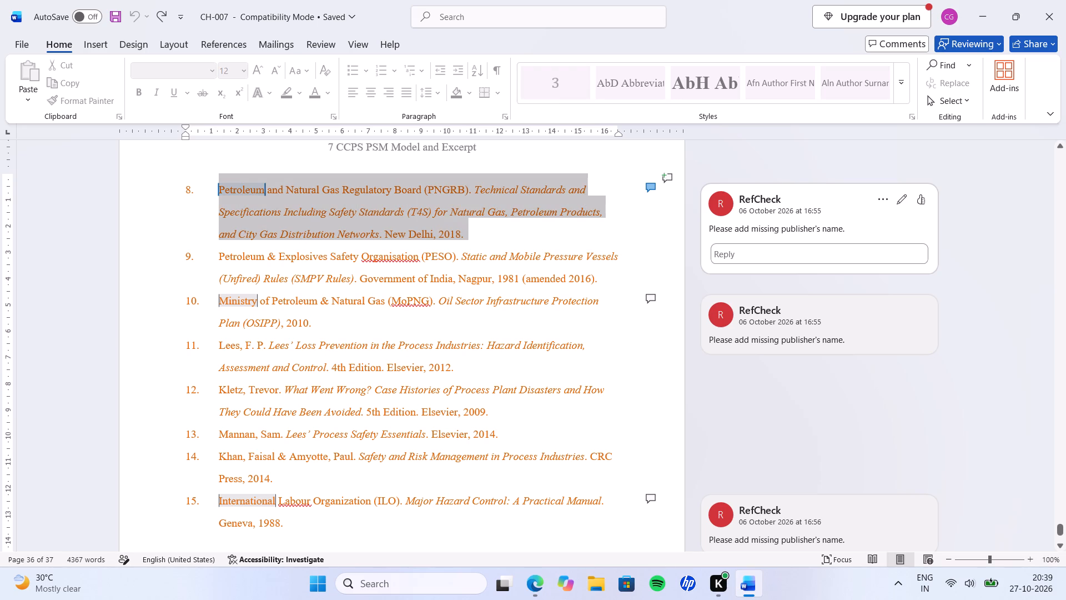
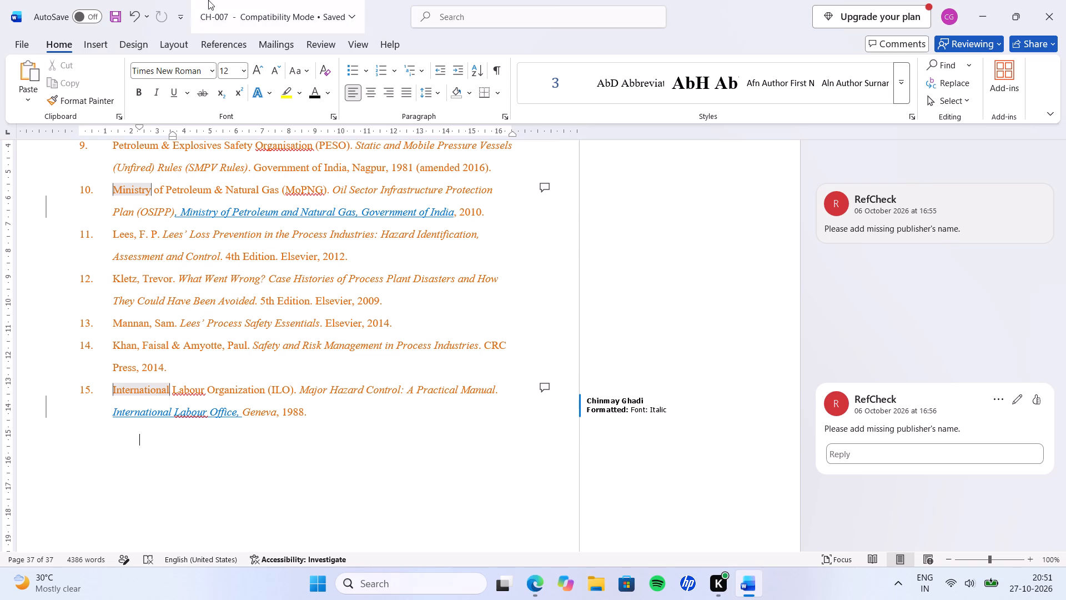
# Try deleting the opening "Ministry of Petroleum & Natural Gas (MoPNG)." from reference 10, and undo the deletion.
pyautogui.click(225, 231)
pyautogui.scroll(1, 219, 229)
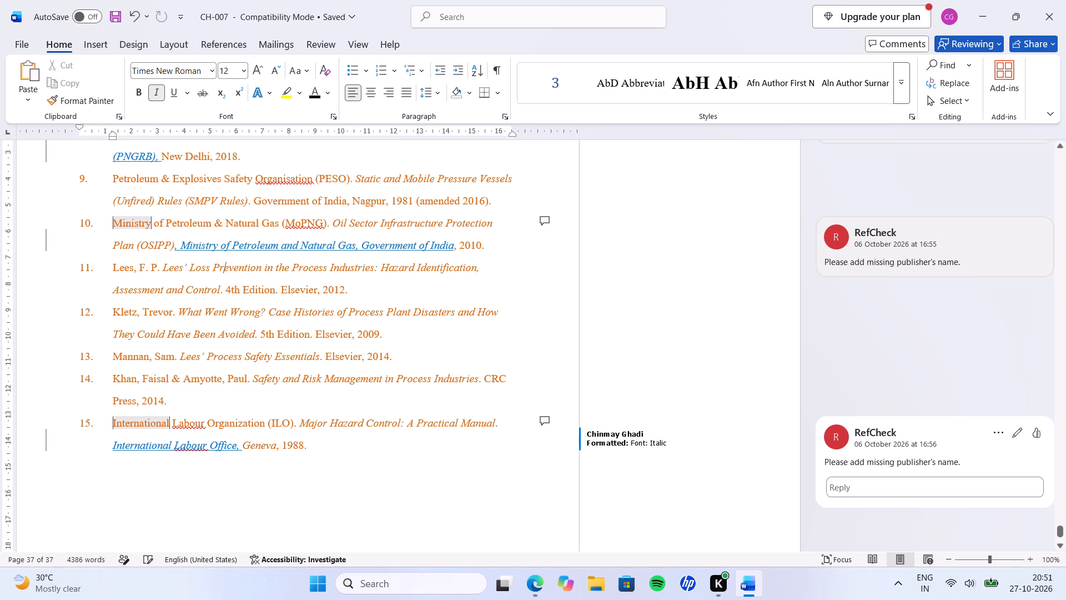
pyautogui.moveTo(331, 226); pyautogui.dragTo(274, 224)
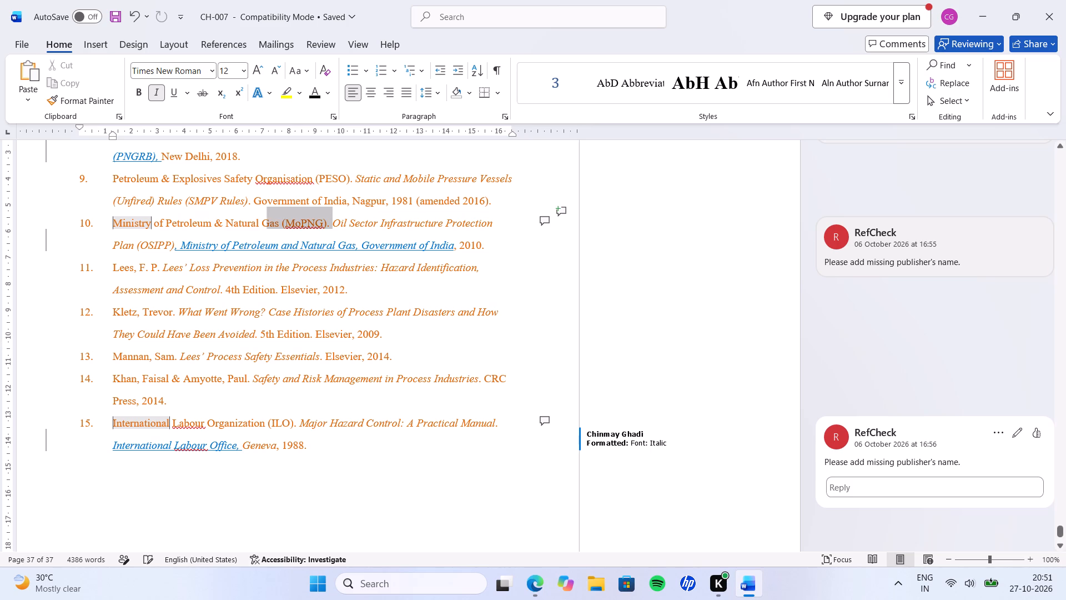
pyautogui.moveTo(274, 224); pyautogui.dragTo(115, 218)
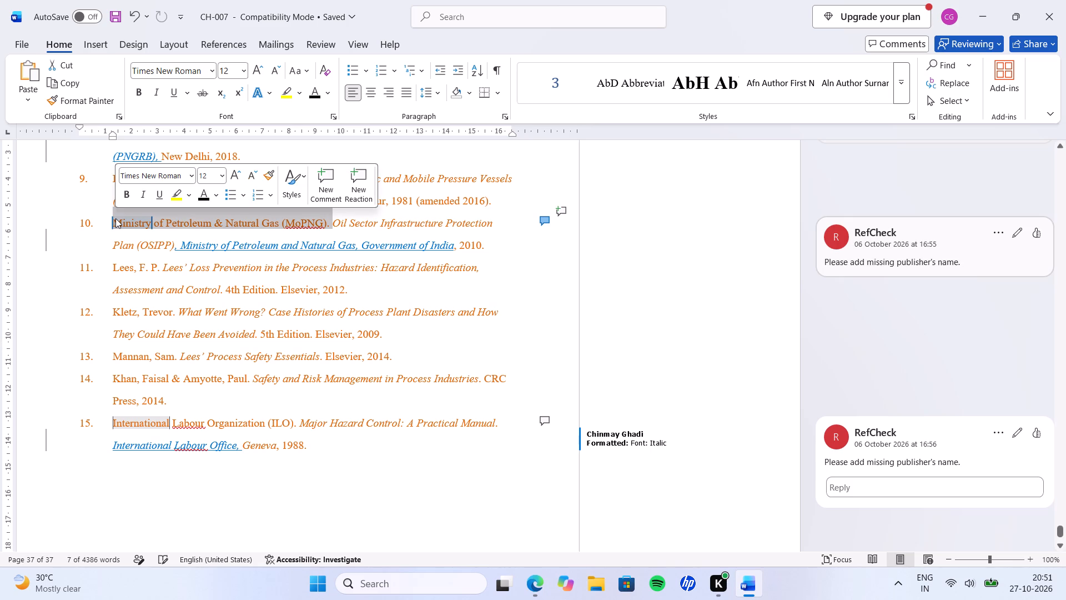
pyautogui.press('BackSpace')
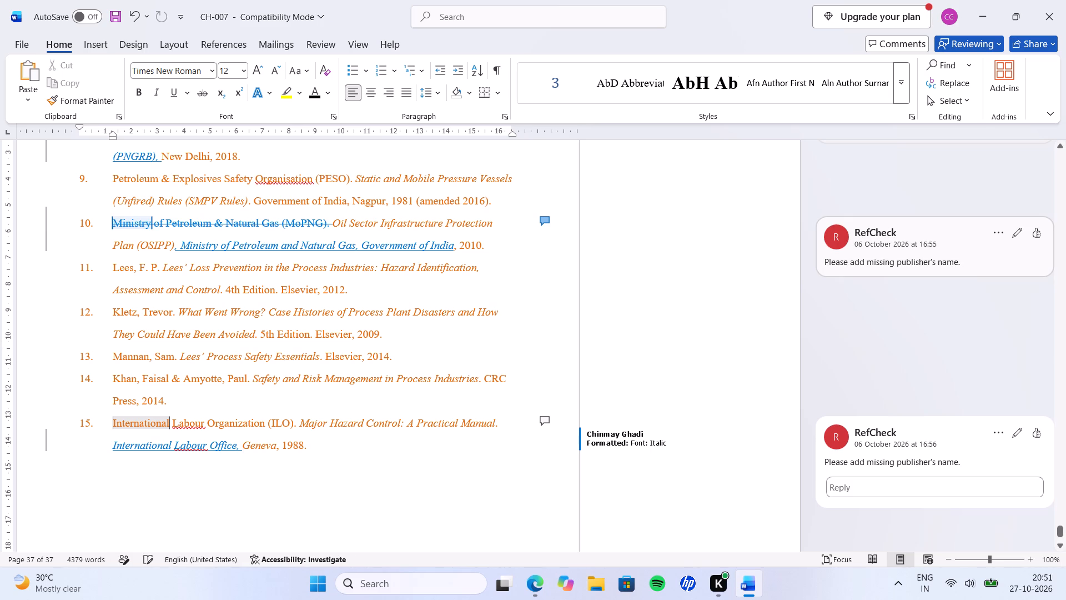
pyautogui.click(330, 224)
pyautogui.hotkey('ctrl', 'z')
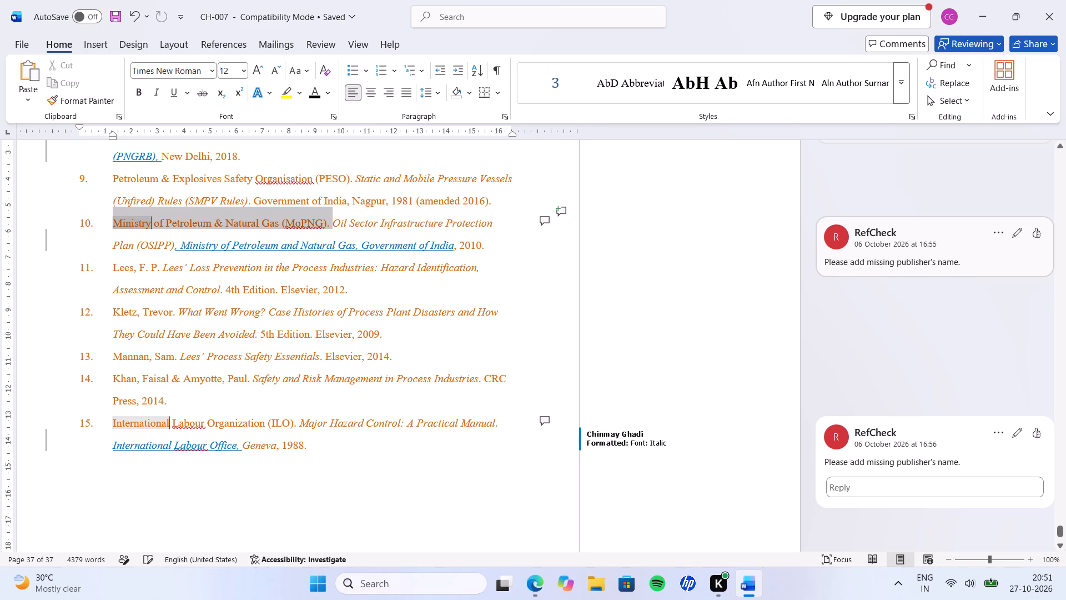
# In reference 10, delete the opening "Ministry of Petroleum & Natural Gas (MoPNG)." and reword the publisher as "Prepared by Ministry of Petroleum and Natural Gas(MoPNG), Government of India".
pyautogui.moveTo(329, 223); pyautogui.dragTo(321, 222)
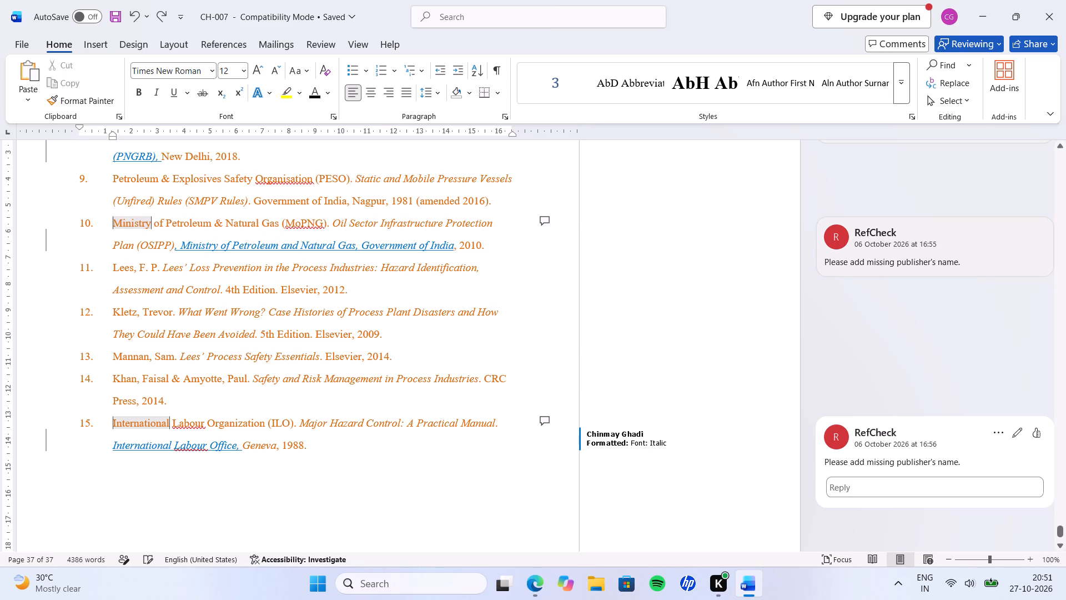
pyautogui.moveTo(328, 224); pyautogui.dragTo(299, 236)
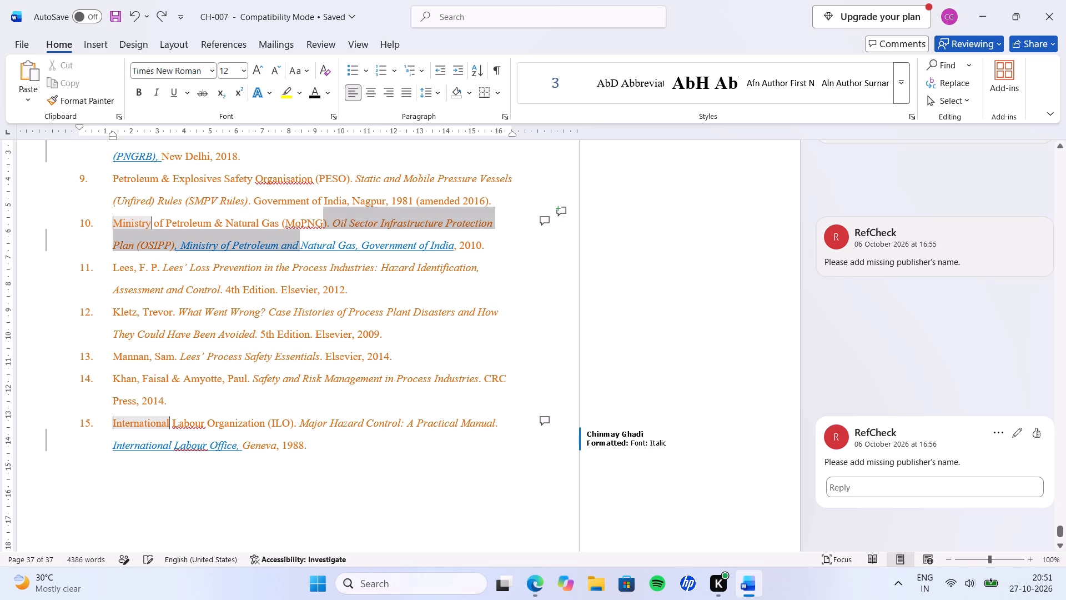
pyautogui.moveTo(299, 236); pyautogui.dragTo(270, 224)
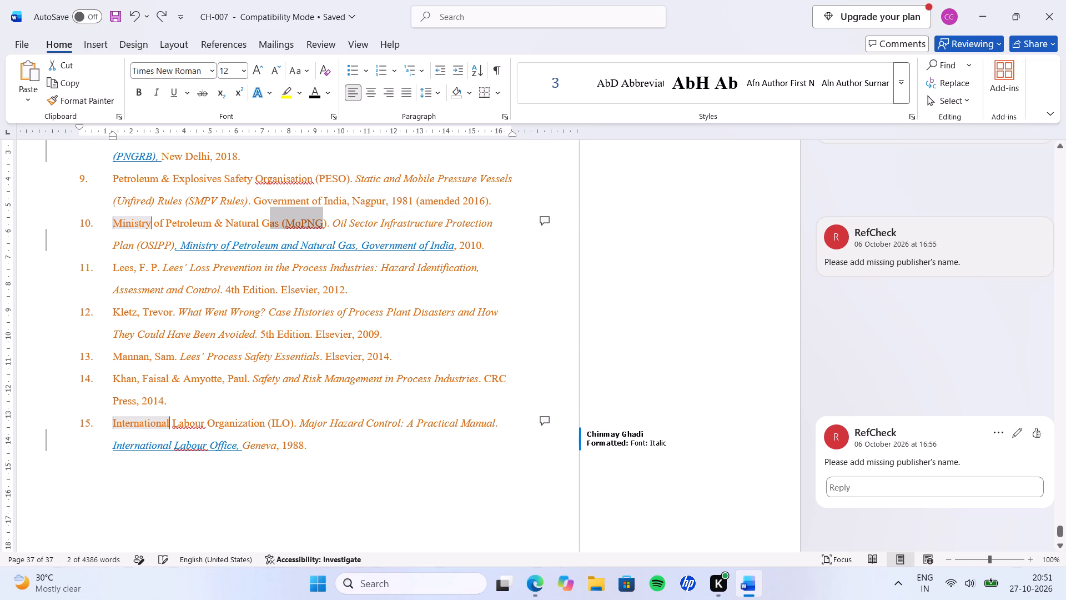
pyautogui.moveTo(113, 224); pyautogui.dragTo(318, 227)
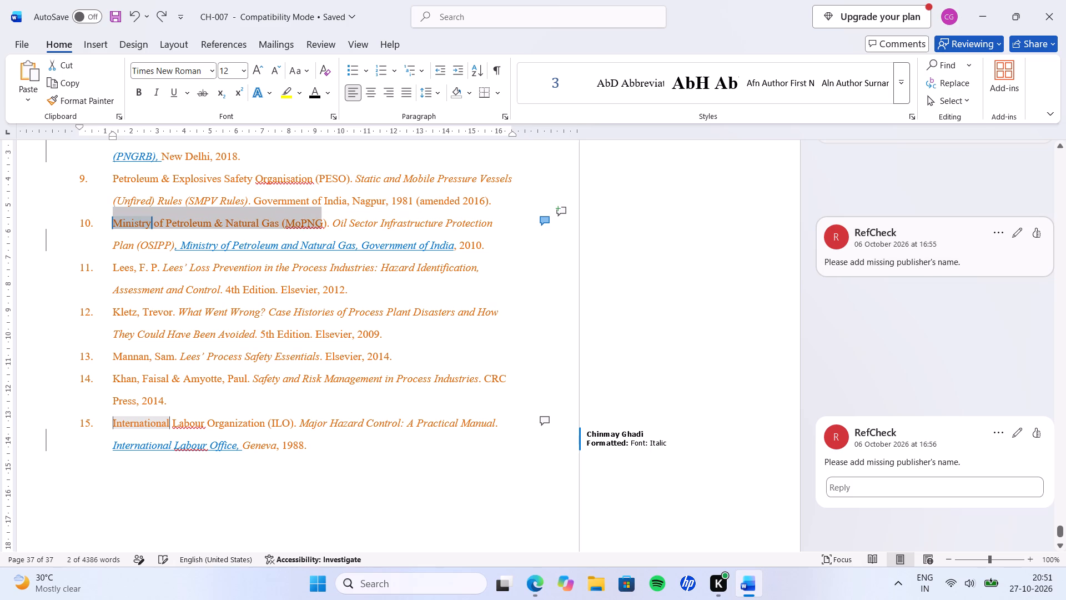
# Delete the opening author text "Ministry of Petroleum & Natural Gas (MoPNG)." from reference 10.
pyautogui.moveTo(318, 227); pyautogui.dragTo(325, 227)
pyautogui.hotkey('shift', 'Right')
pyautogui.press('BackSpace')
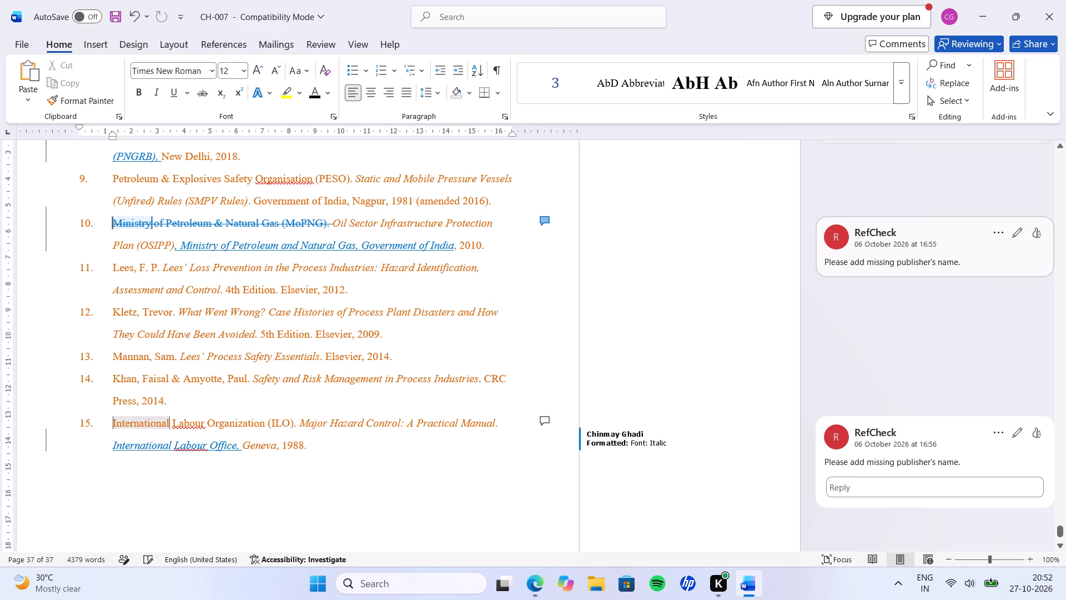
# In reference 10's publisher text, insert "Prepared by" before "Ministry of Petroleum" and "(MoPNG)" directly after "Natural Gas".
pyautogui.click(180, 248)
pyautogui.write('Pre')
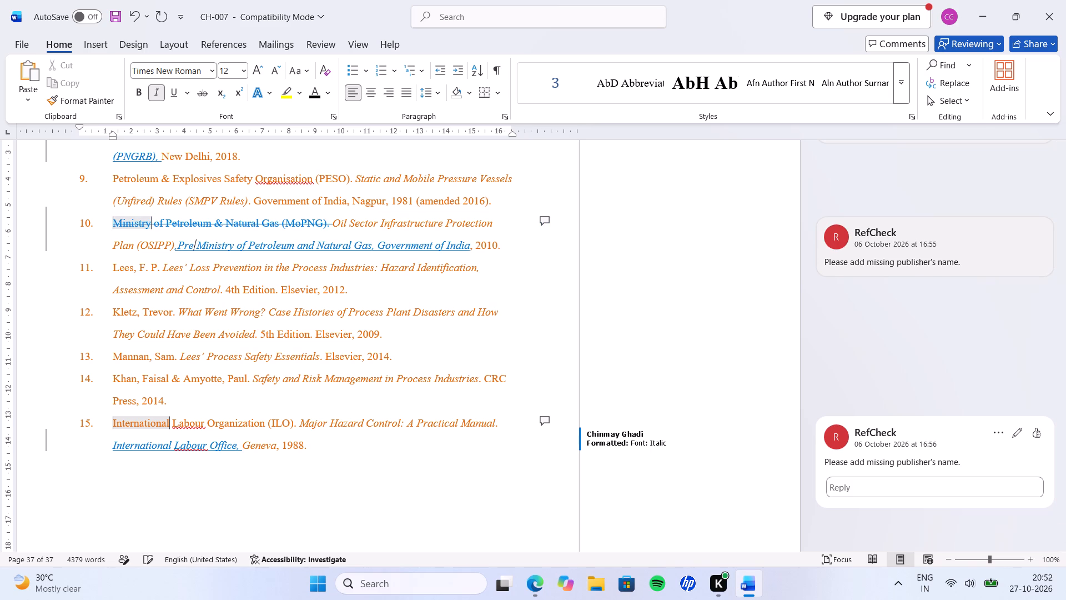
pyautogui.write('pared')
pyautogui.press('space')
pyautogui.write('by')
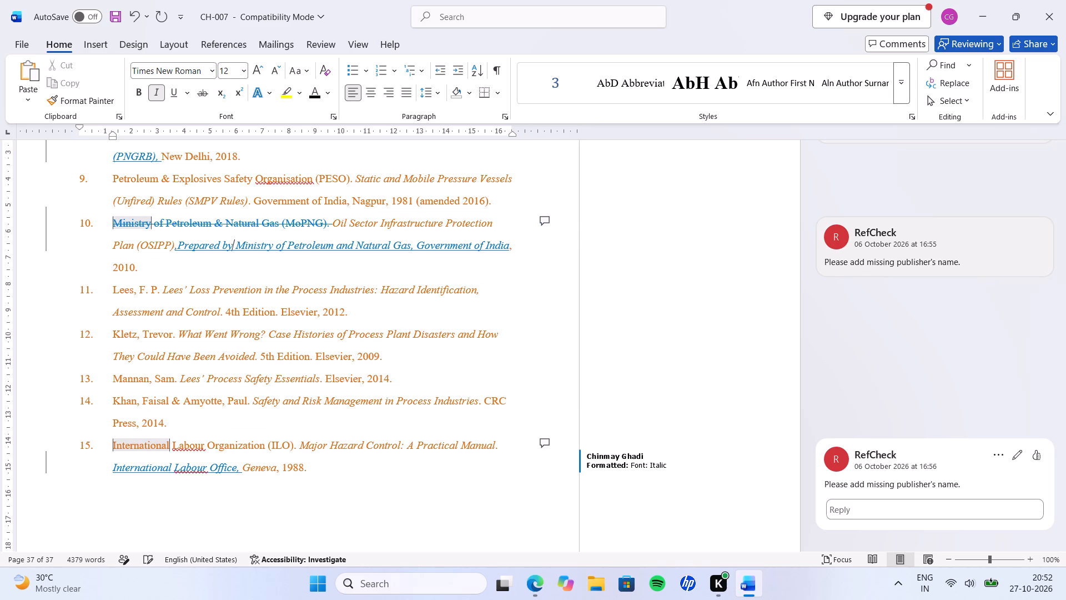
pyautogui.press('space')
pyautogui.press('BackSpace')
pyautogui.click(413, 245)
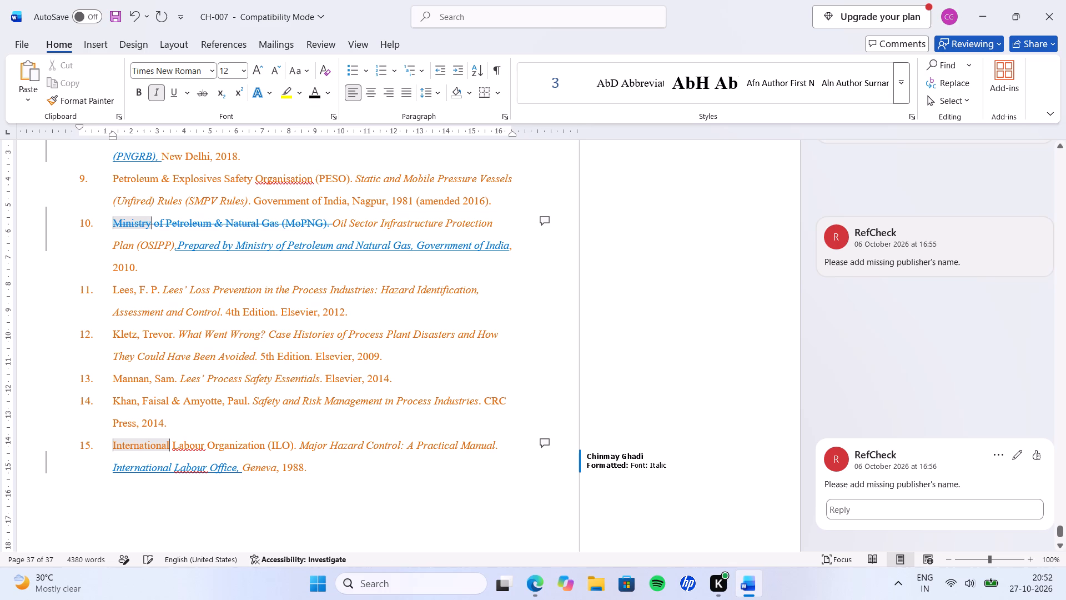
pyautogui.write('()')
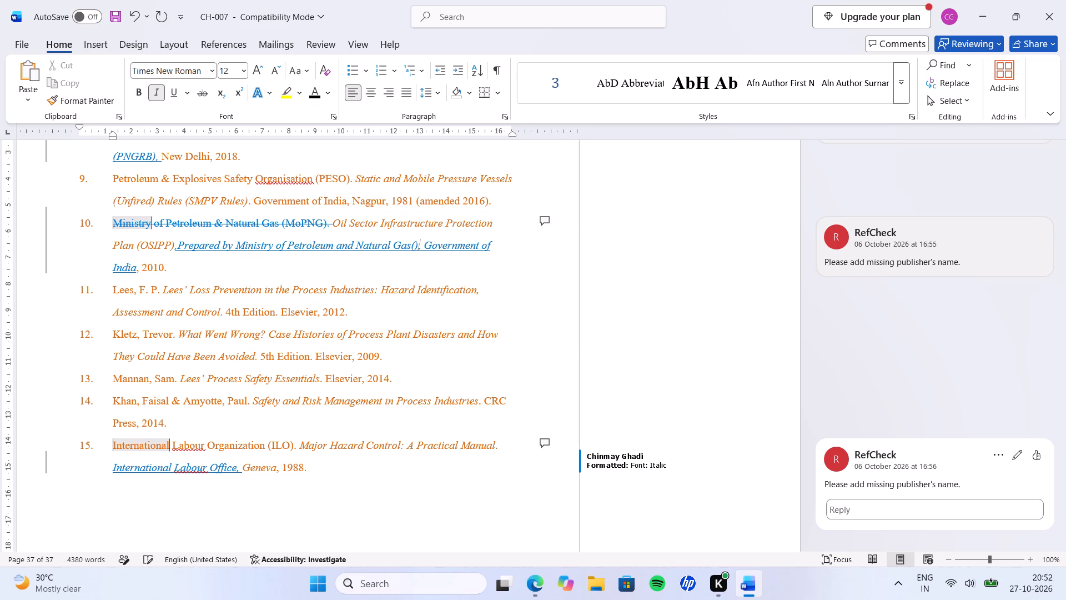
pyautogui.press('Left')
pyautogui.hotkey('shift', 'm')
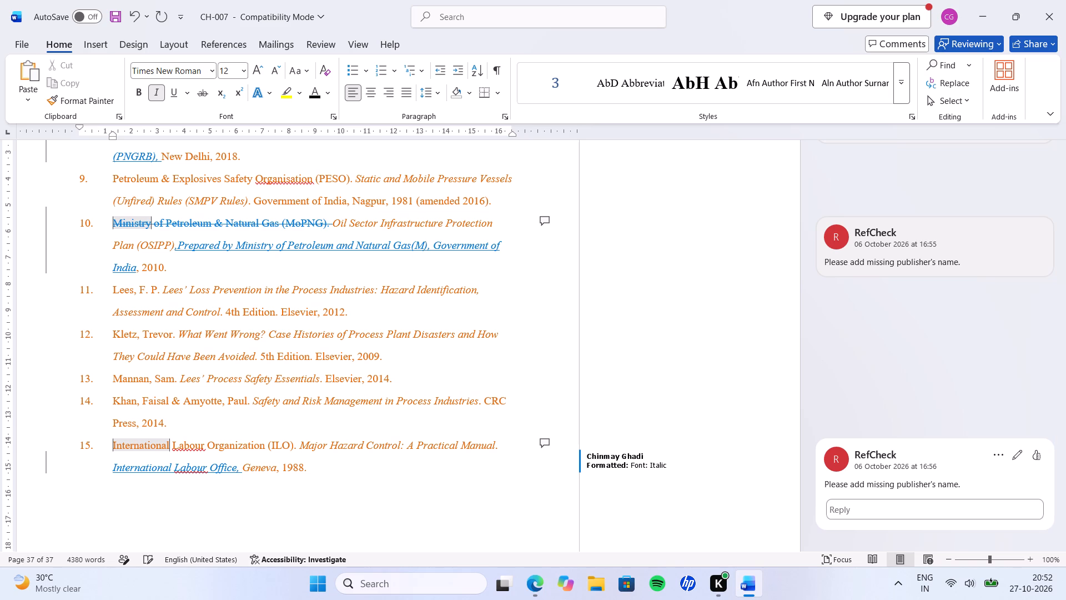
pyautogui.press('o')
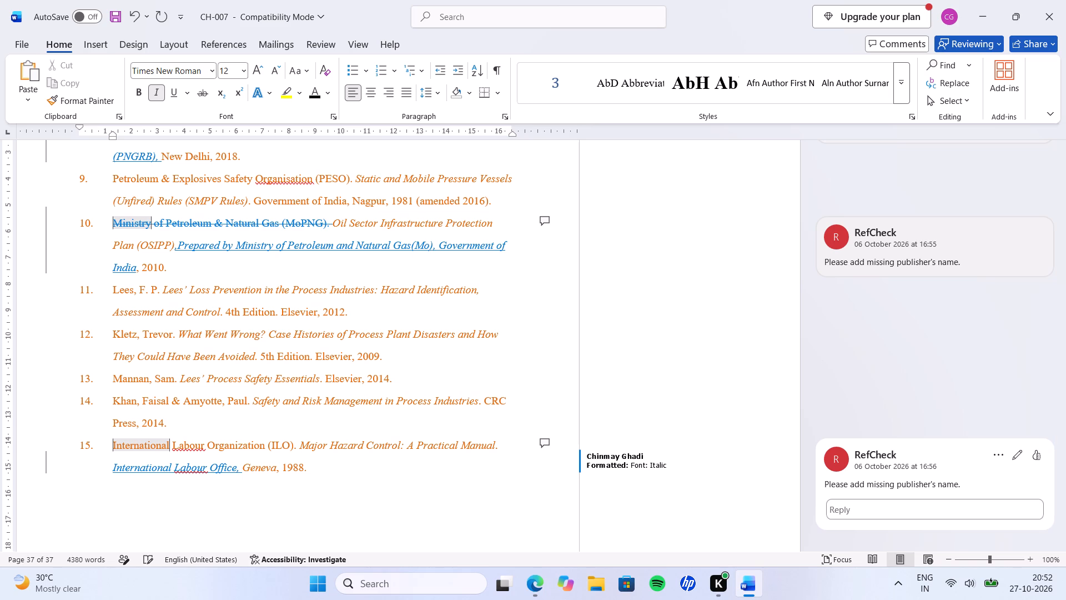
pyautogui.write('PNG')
pyautogui.scroll(4, 476, 260)
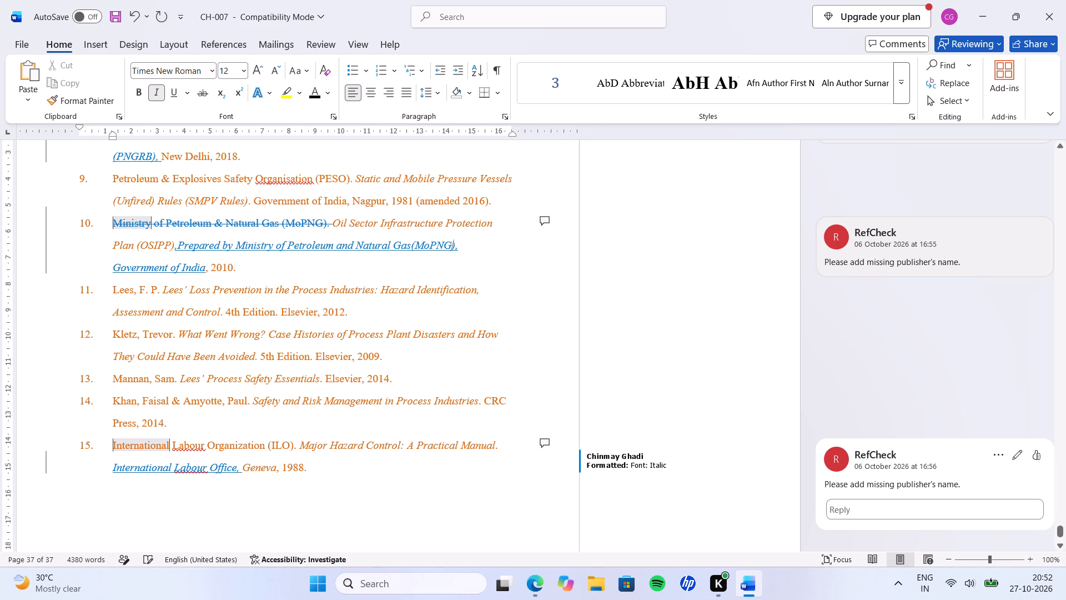
# Look back over the reference list, search for "mopng", and open CH-007.docx from the suggested files.
pyautogui.scroll(1, 391, 288)
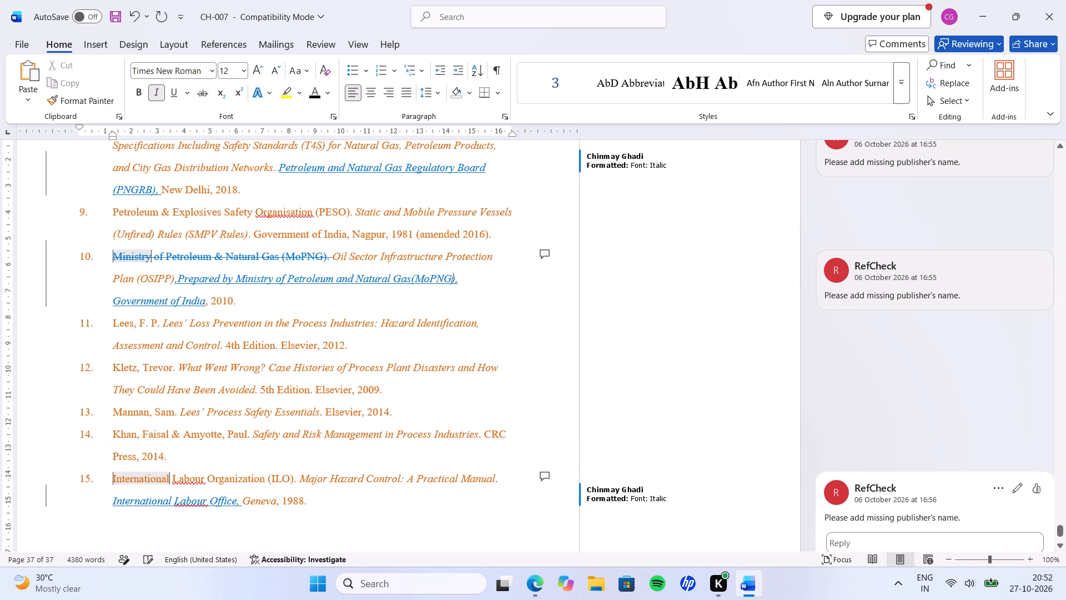
pyautogui.scroll(-1, 391, 288)
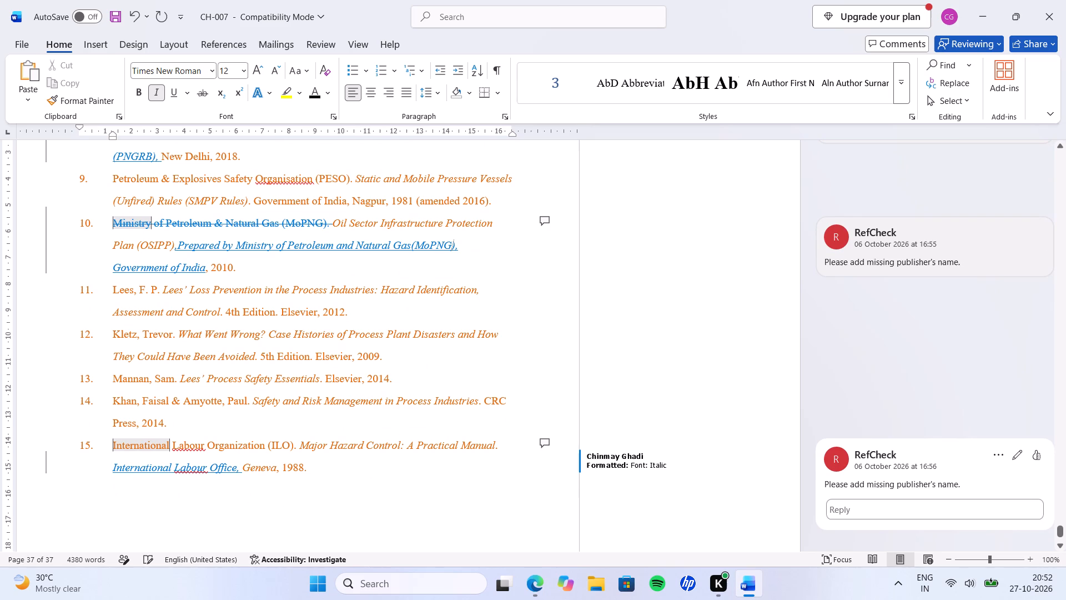
pyautogui.scroll(16, 428, 290)
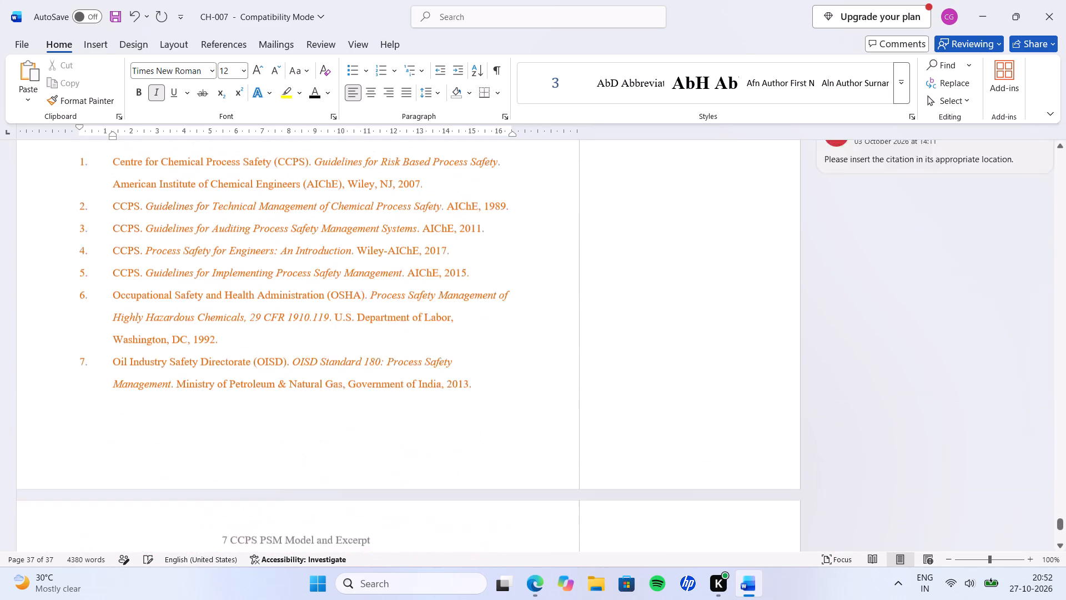
pyautogui.scroll(4, 428, 290)
pyautogui.scroll(-12, 428, 290)
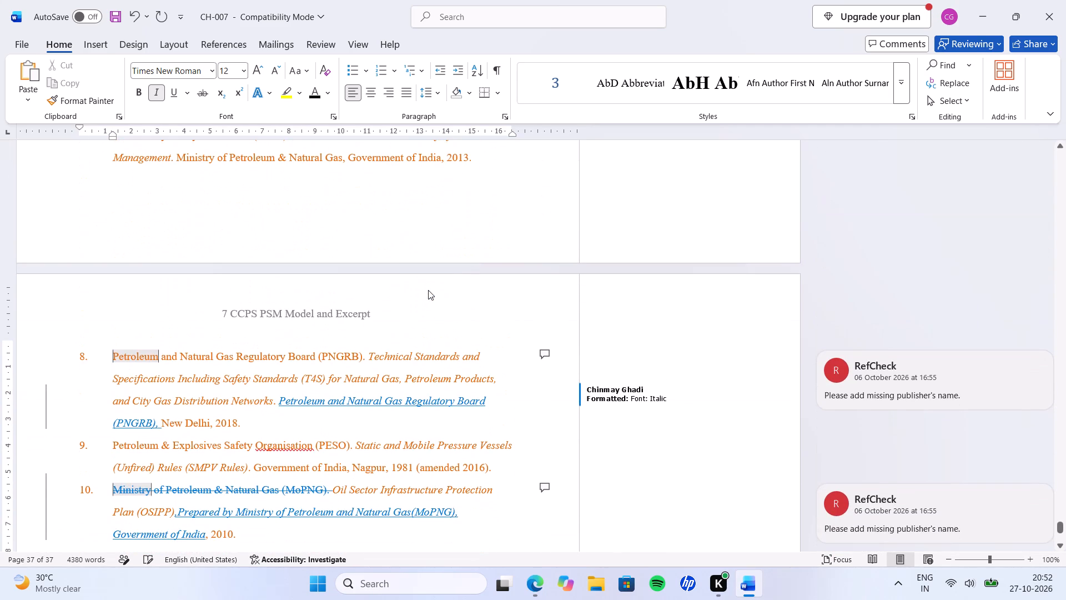
pyautogui.click(516, 24)
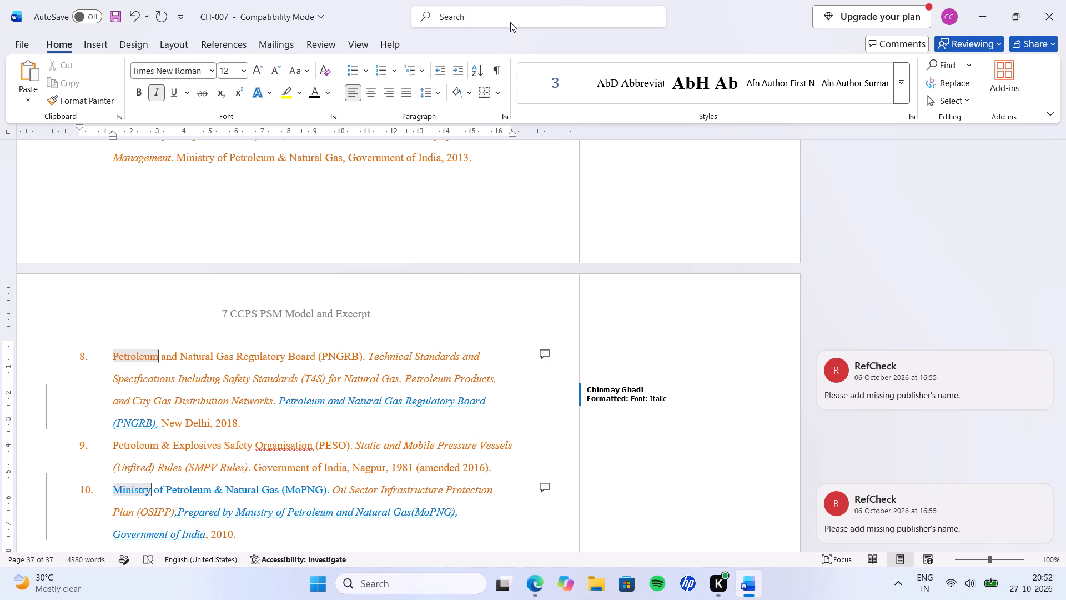
pyautogui.click(510, 22)
pyautogui.write('mo')
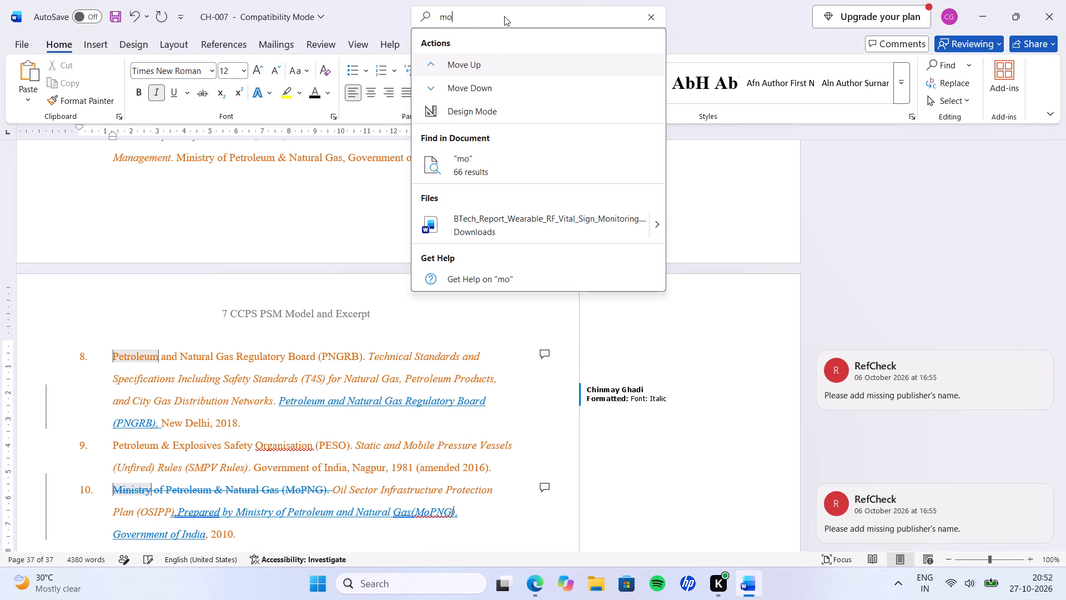
pyautogui.write('png')
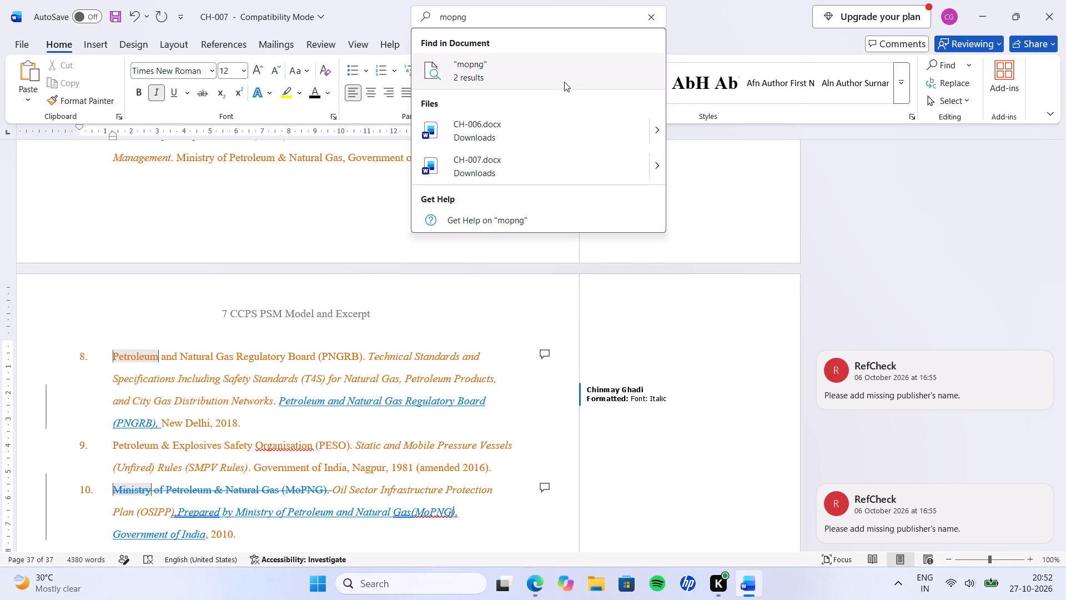
pyautogui.click(570, 167)
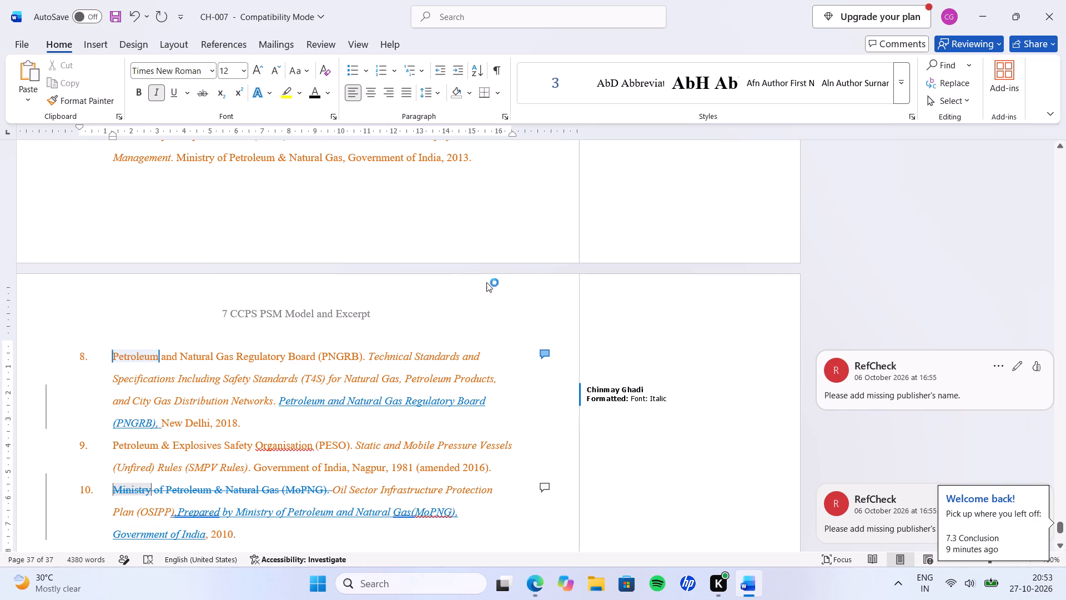
# Find "MoPNG" within the CH-007 document, go through its occurrences, and close the search.
pyautogui.hotkey('ctrl', 'f')
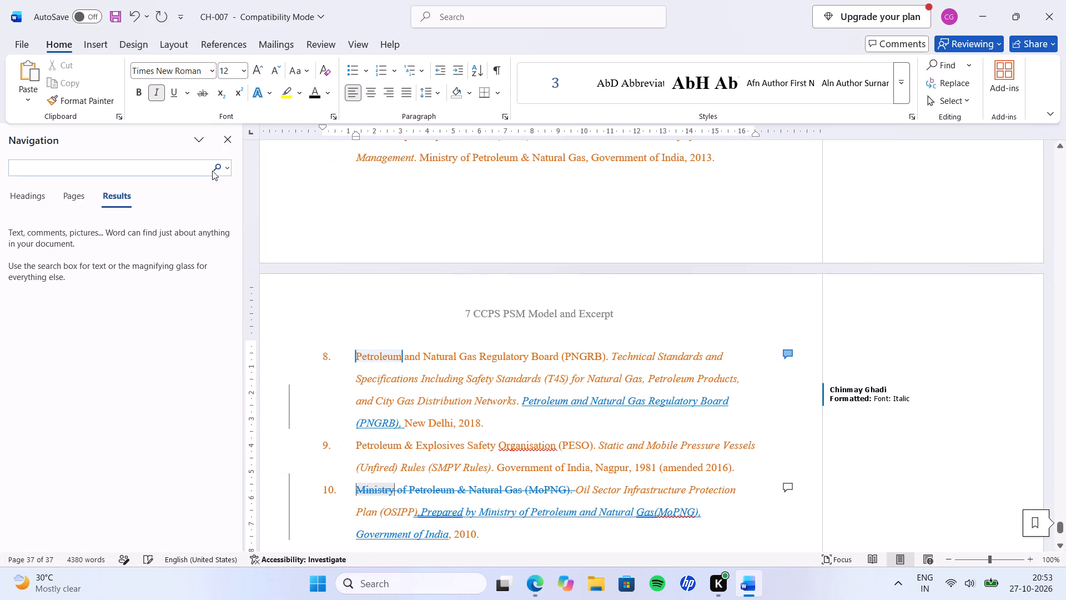
pyautogui.click(61, 159)
pyautogui.write('Mo')
pyautogui.write('PNG')
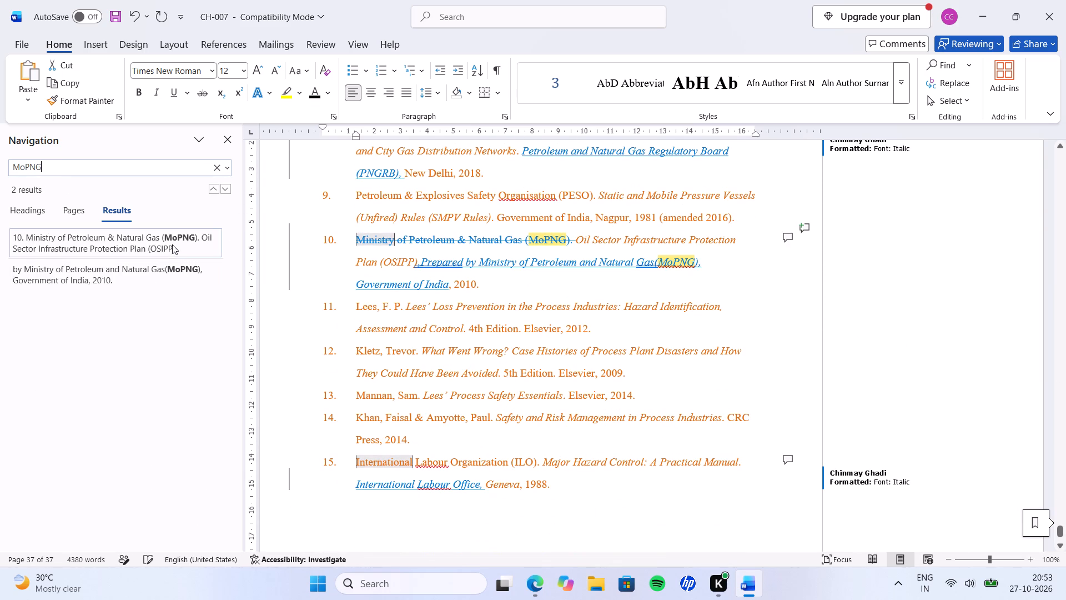
pyautogui.tripleClick(214, 189)
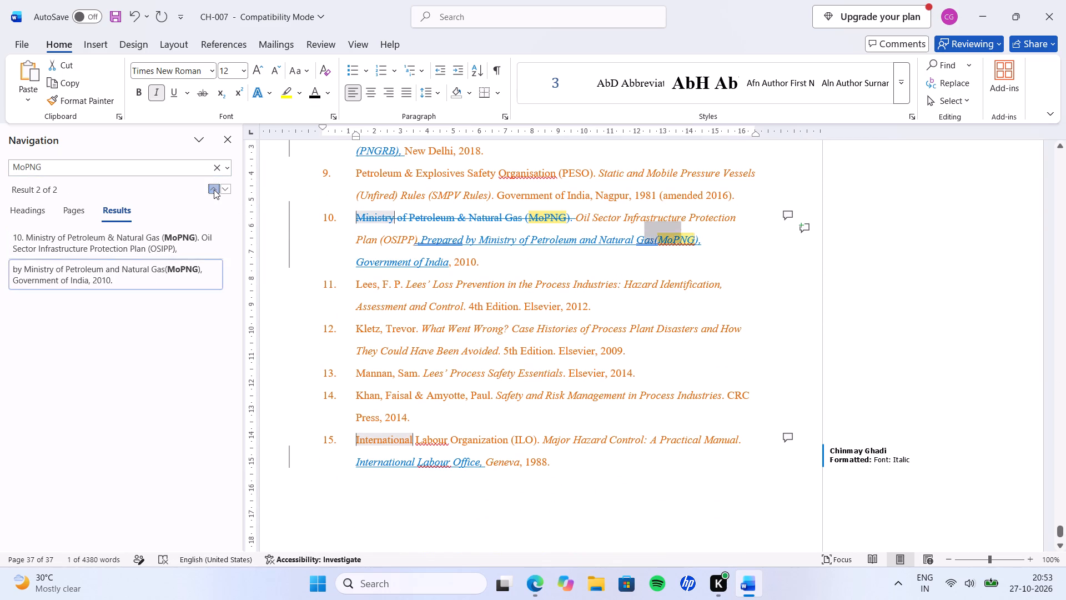
pyautogui.tripleClick(214, 189)
pyautogui.doubleClick(214, 189)
pyautogui.click(230, 141)
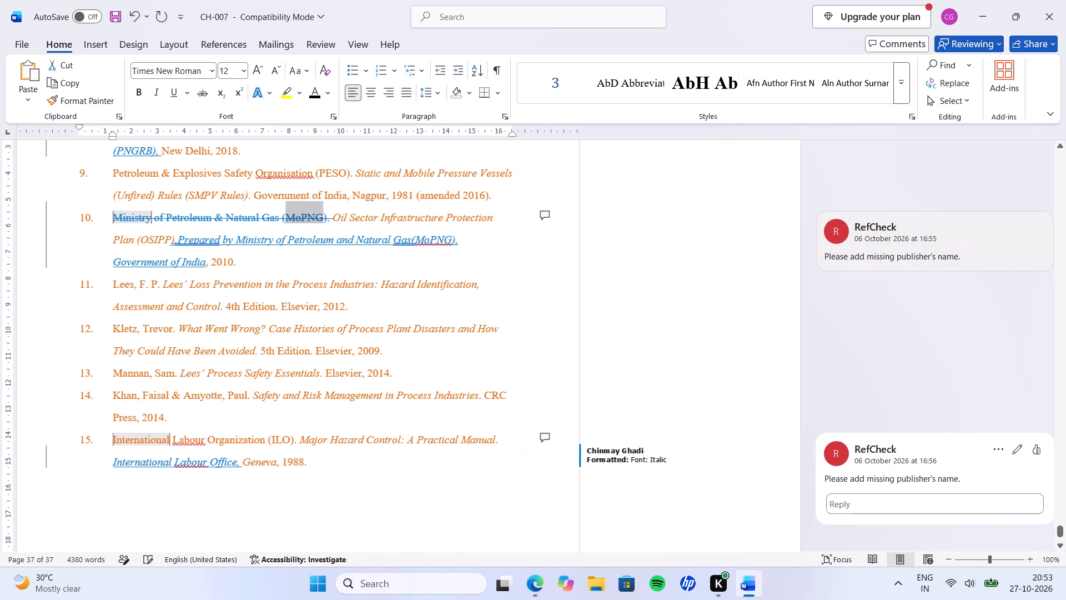
pyautogui.scroll(12, 384, 288)
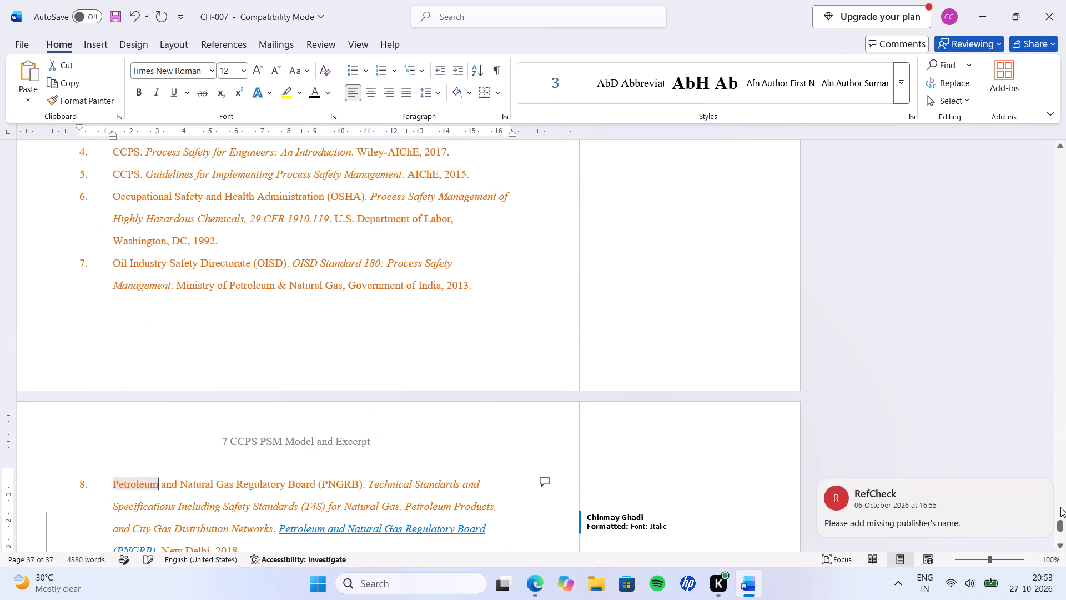
pyautogui.moveTo(1054, 522); pyautogui.dragTo(1055, 73)
pyautogui.scroll(-6, 124, 403)
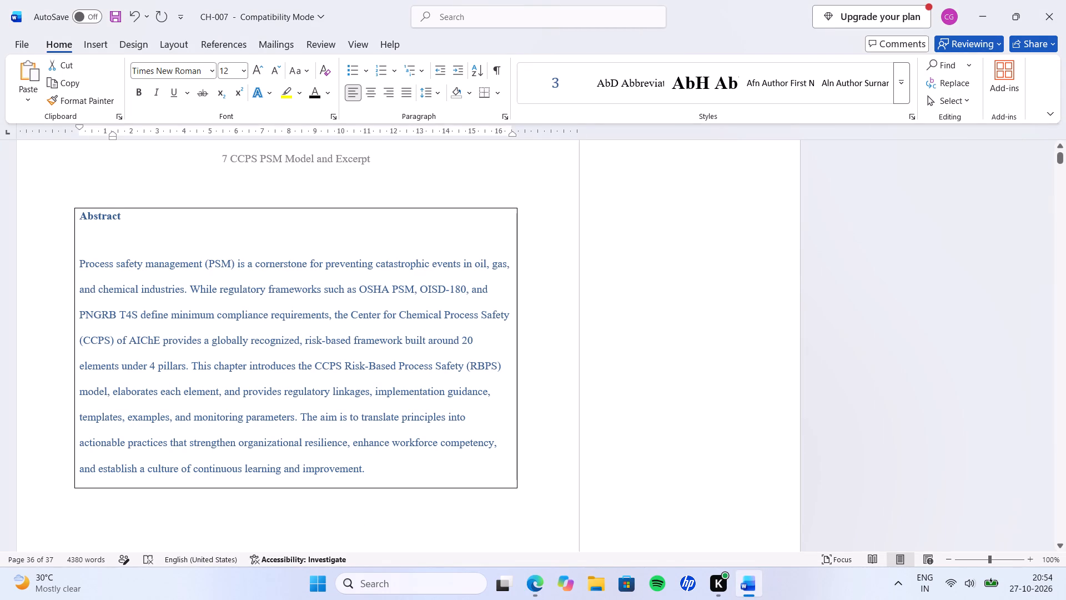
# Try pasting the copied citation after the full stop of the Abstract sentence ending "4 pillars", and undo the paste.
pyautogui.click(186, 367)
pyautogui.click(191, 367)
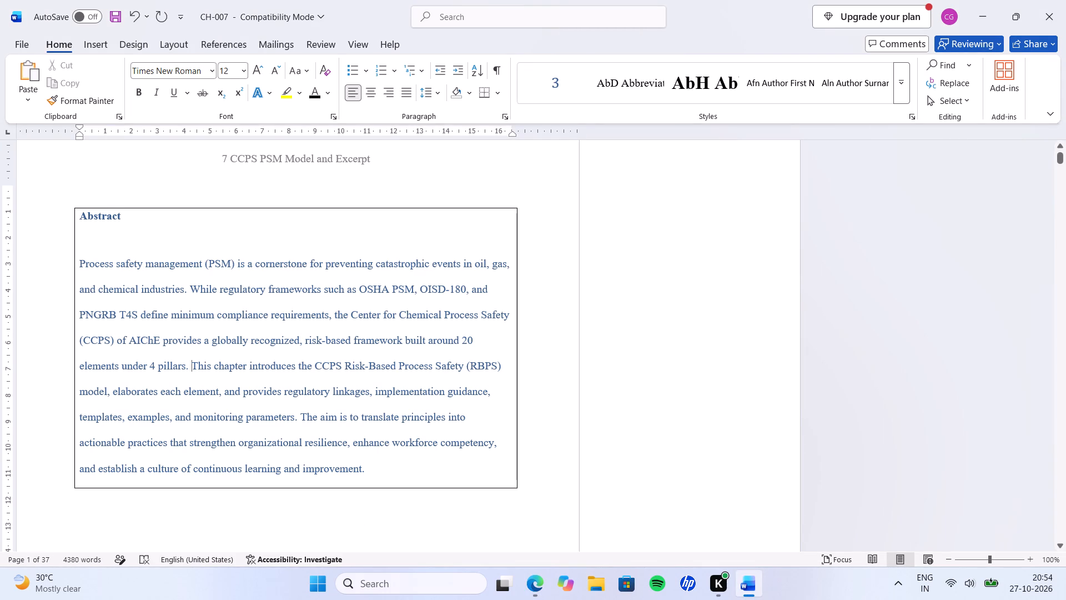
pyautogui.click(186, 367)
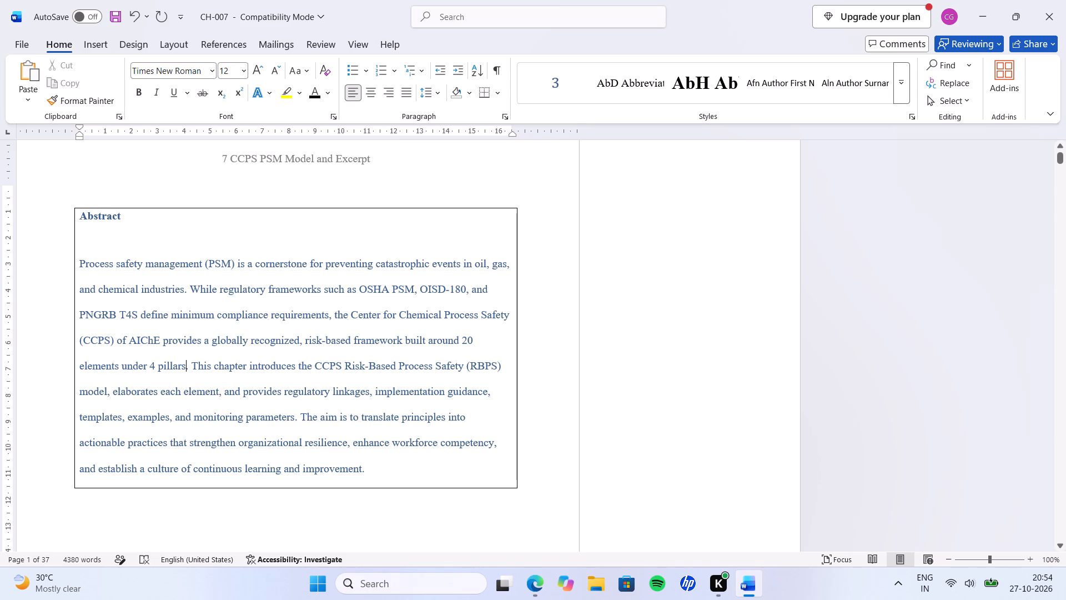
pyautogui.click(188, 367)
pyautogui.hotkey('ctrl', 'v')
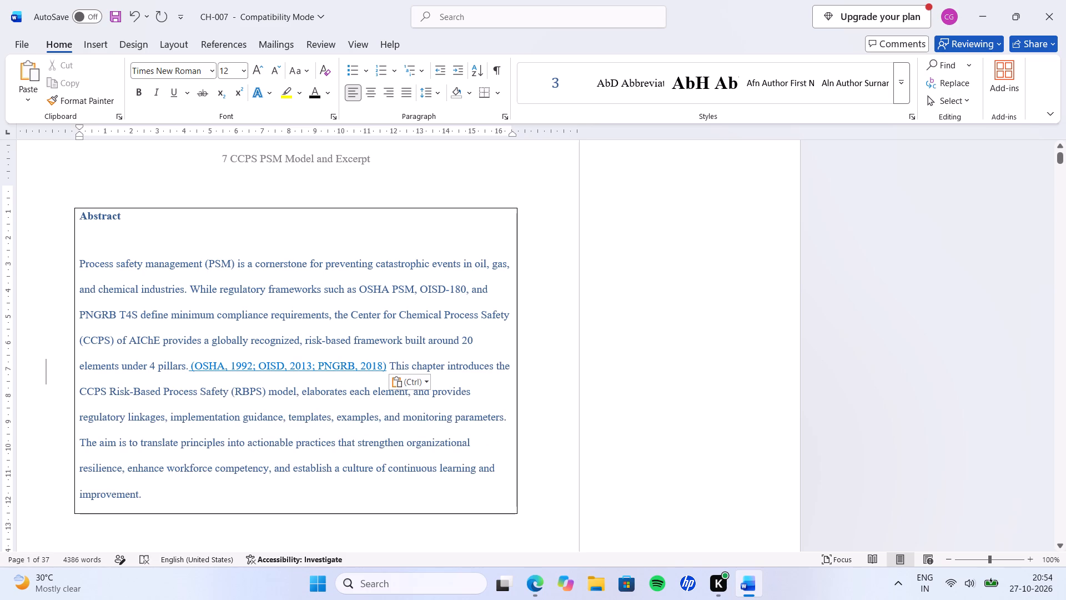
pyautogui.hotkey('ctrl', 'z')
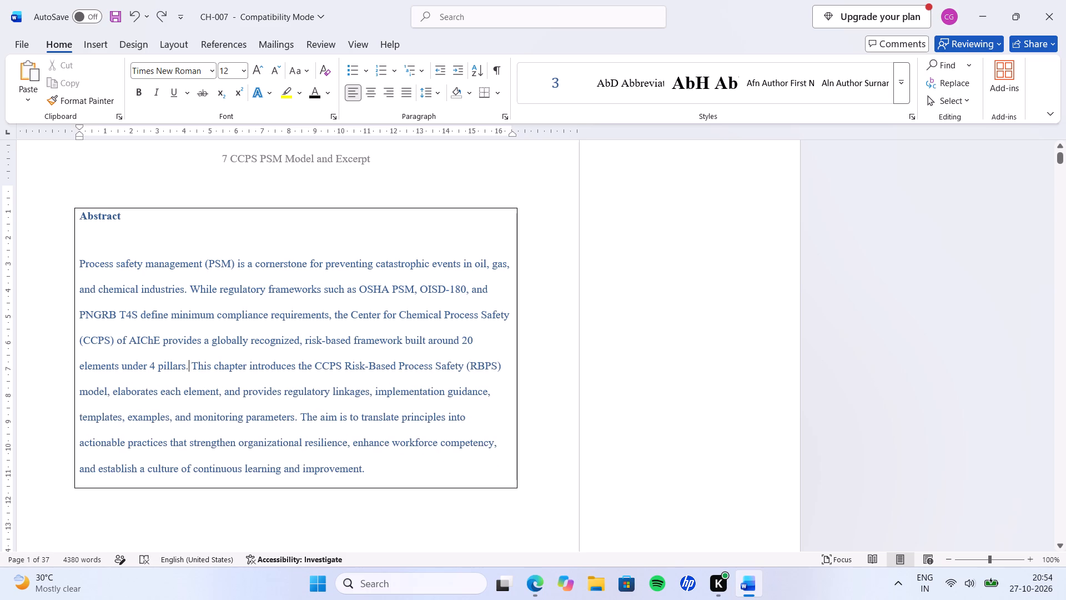
# Insert (OSHA, 1992; OISD, 2013; PNGRB, 2018) before the full stop after "4 pillars" in the Abstract, and check it against ChatGPT's table.
pyautogui.click(186, 366)
pyautogui.hotkey('ctrl', 'v')
pyautogui.hotkey('alt', 'Tab')
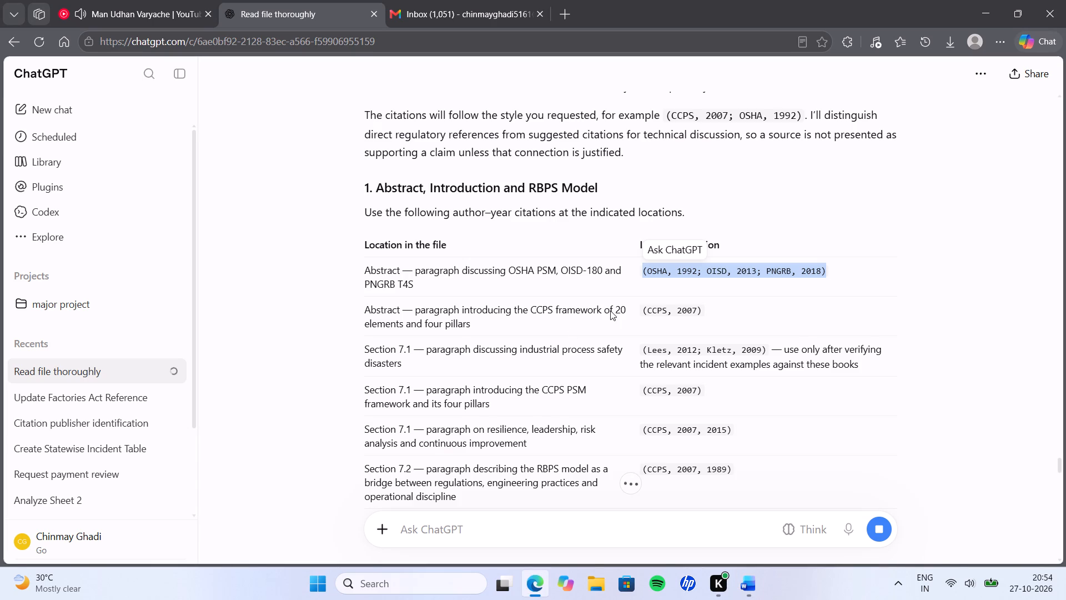
pyautogui.hotkey('alt', 'Tab')
pyautogui.hotkey('alt', 'Tab')
pyautogui.hotkey('alt', 'Tab')
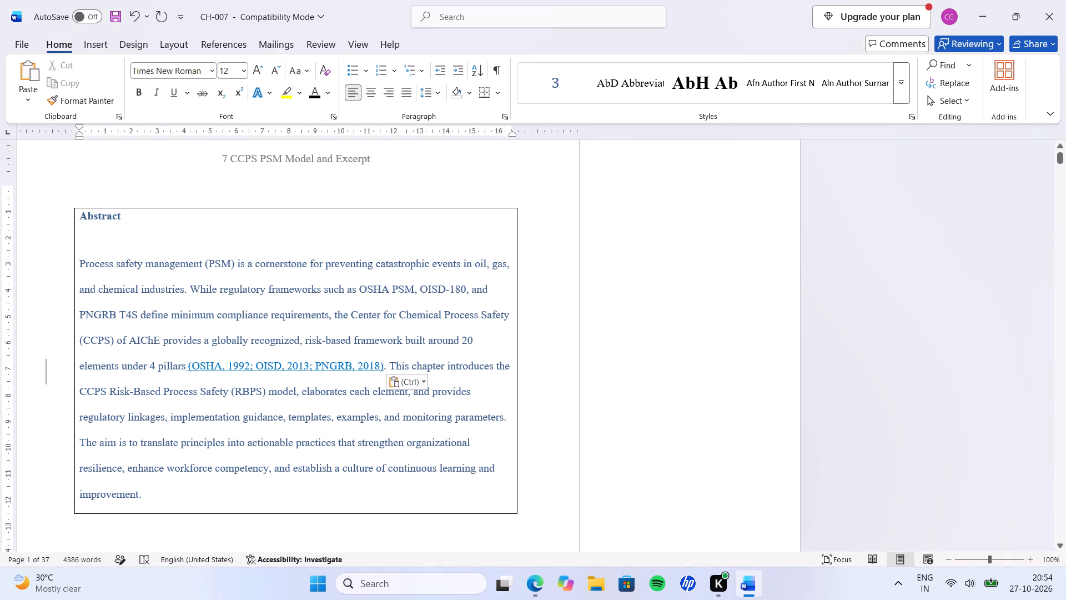
# In ChatGPT in Edge, select the (CCPS, 2007) citation suggested for the Abstract's passage on the CCPS framework.
pyautogui.hotkey('alt', 'Tab')
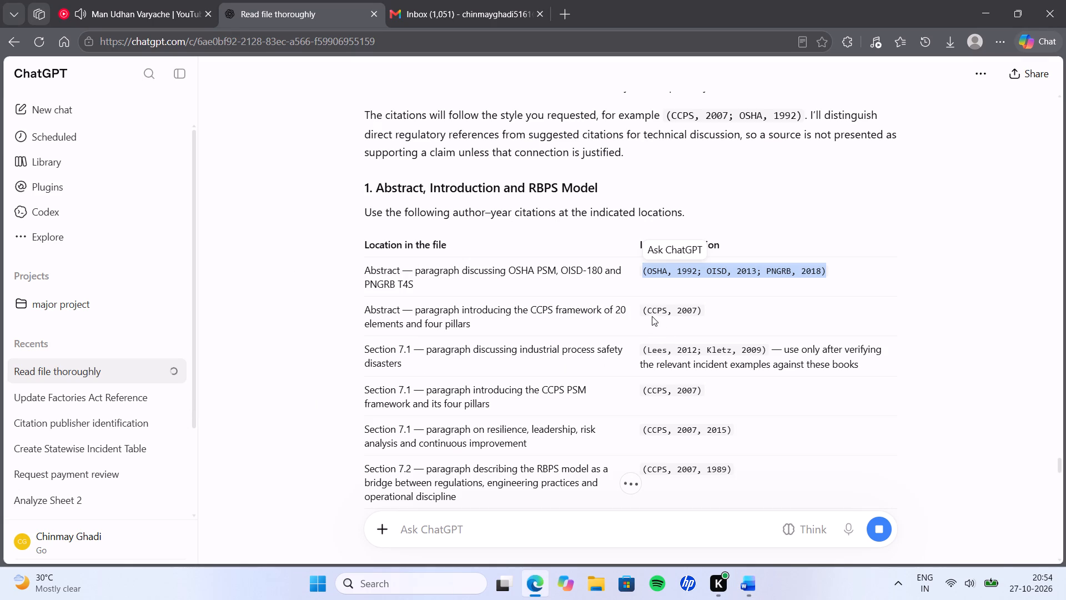
pyautogui.doubleClick(650, 314)
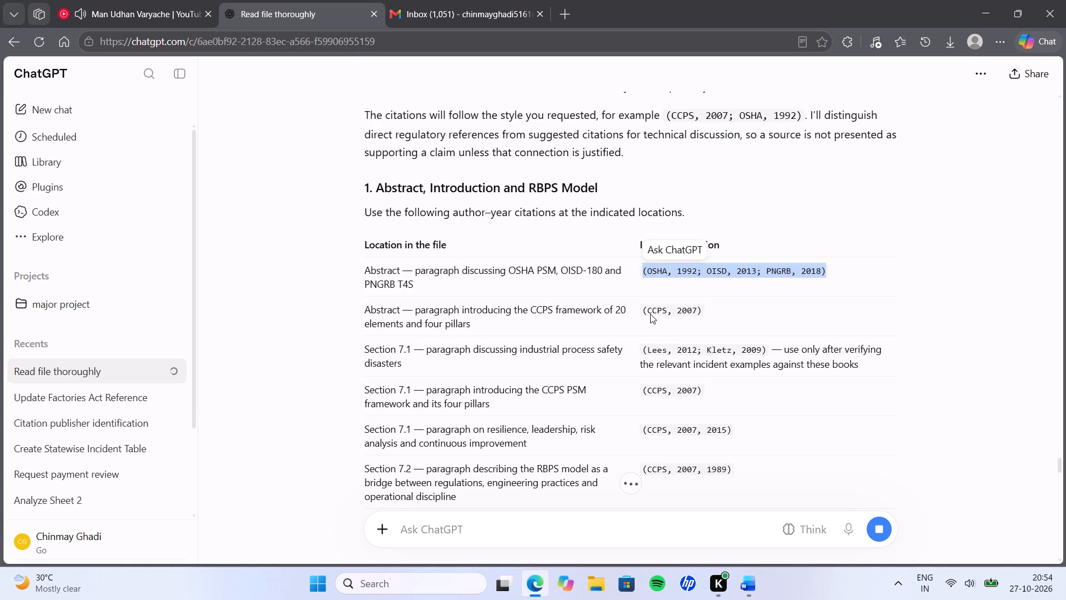
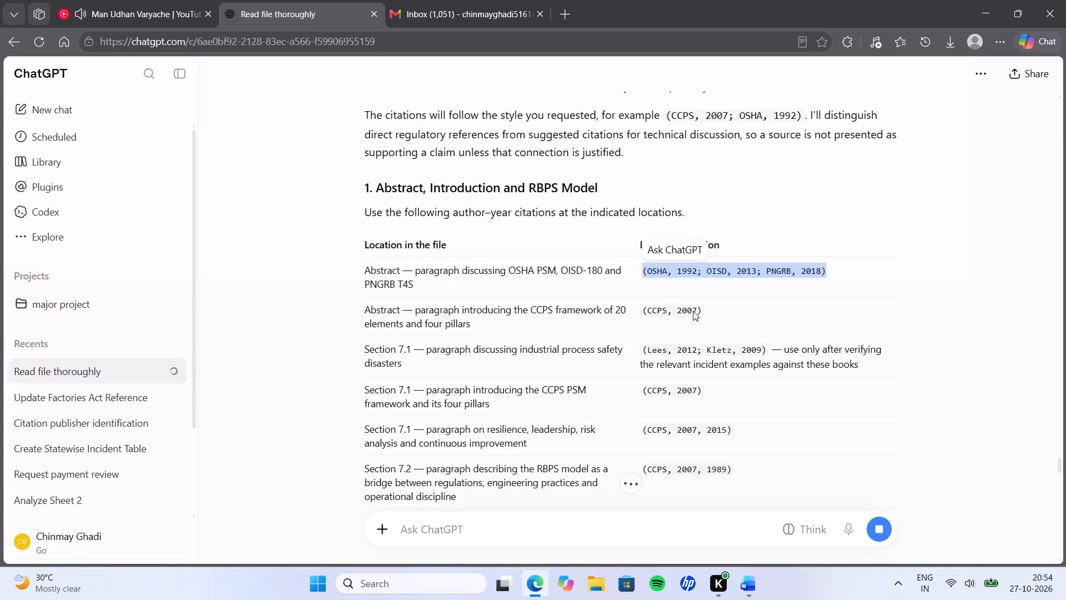
# Copy the citation (CCPS, 2007) from ChatGPT's table row on the Abstract's CCPS framework paragraph, and return to CH-007 in Word.
pyautogui.press('Escape')
pyautogui.click(674, 303)
pyautogui.doubleClick(675, 314)
pyautogui.rightClick(675, 314)
pyautogui.moveTo(707, 311); pyautogui.dragTo(648, 307)
pyautogui.moveTo(674, 308); pyautogui.dragTo(635, 314)
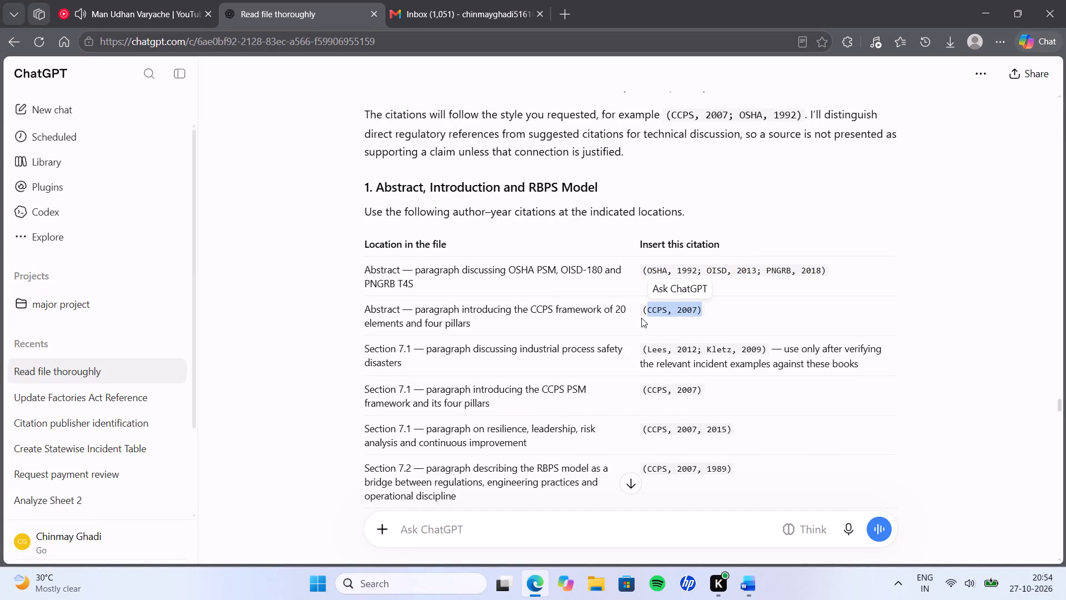
pyautogui.moveTo(646, 312); pyautogui.dragTo(675, 306)
pyautogui.click(647, 343)
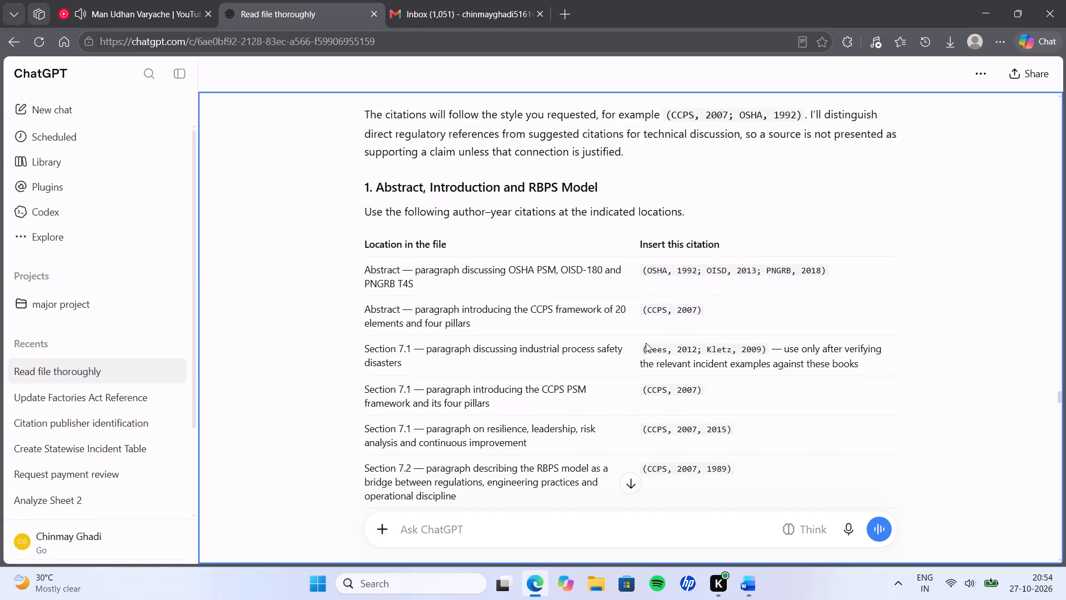
pyautogui.tripleClick(649, 308)
pyautogui.tripleClick(651, 309)
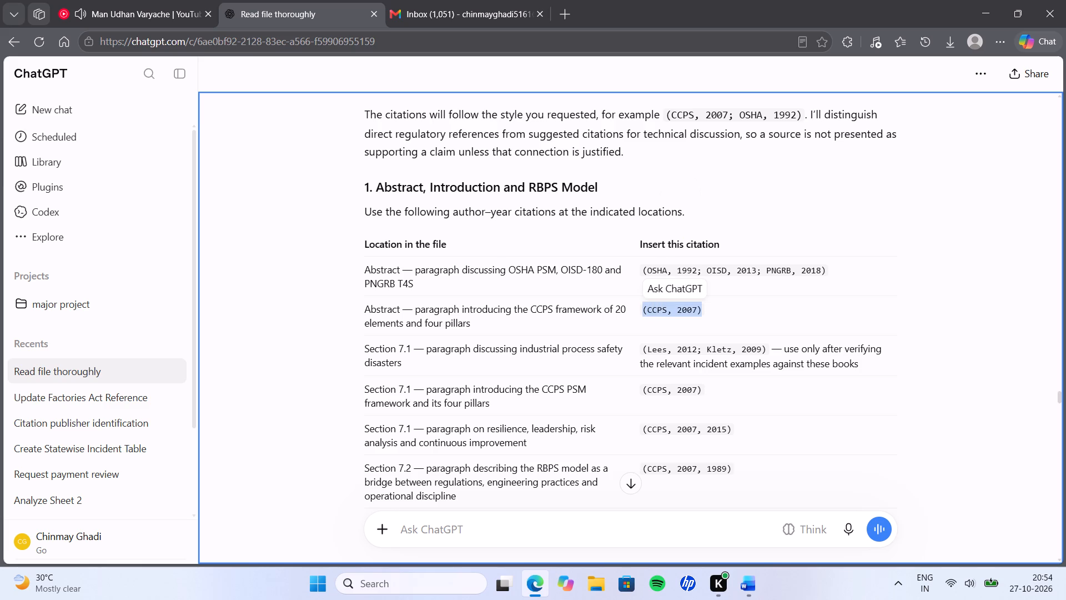
pyautogui.hotkey('ctrl', 'c')
pyautogui.hotkey('alt', 'Tab')
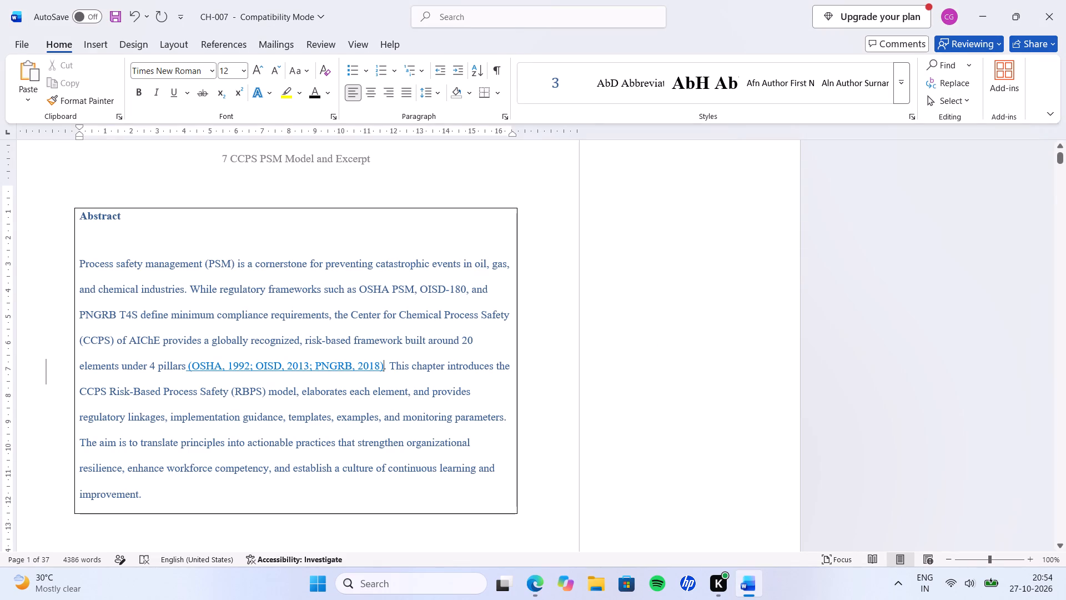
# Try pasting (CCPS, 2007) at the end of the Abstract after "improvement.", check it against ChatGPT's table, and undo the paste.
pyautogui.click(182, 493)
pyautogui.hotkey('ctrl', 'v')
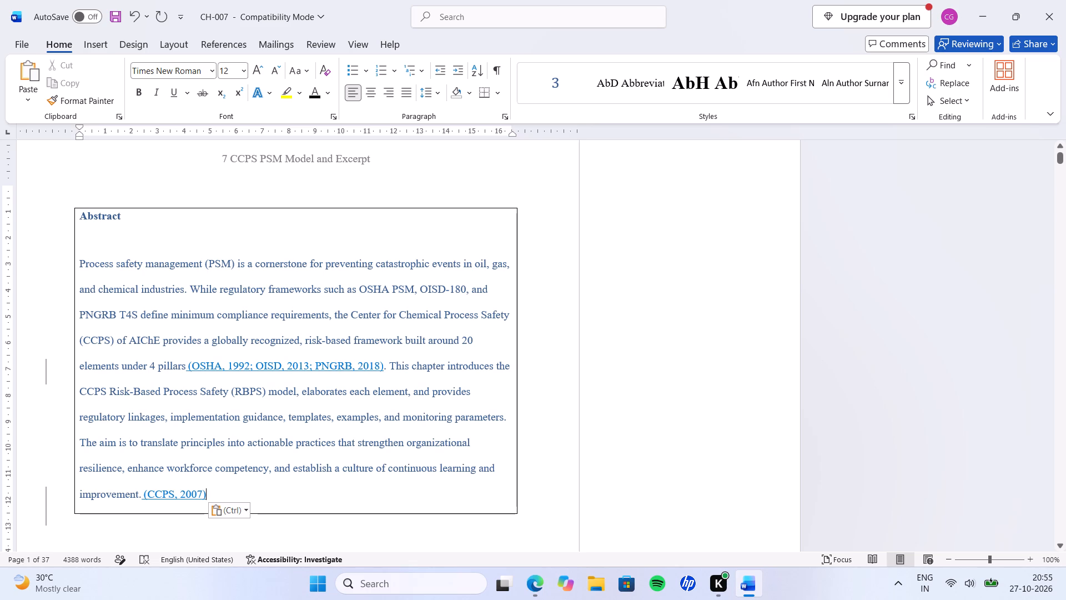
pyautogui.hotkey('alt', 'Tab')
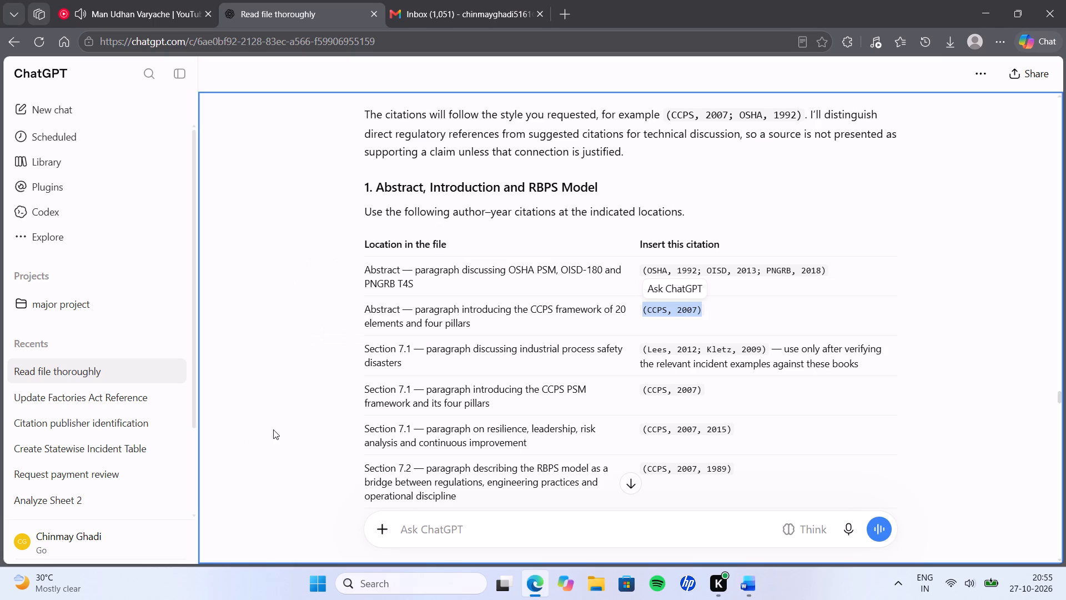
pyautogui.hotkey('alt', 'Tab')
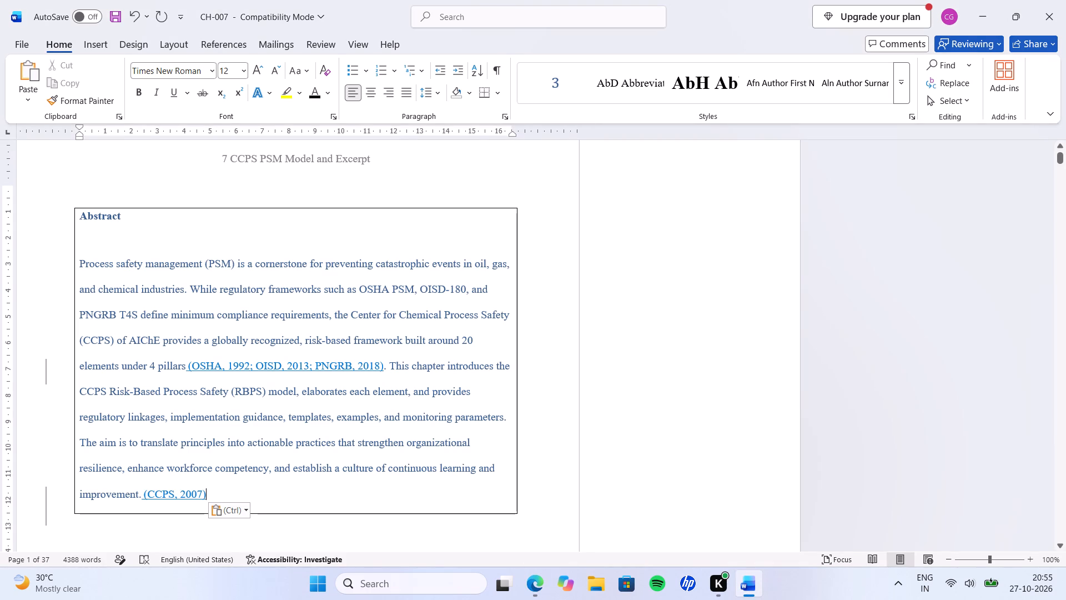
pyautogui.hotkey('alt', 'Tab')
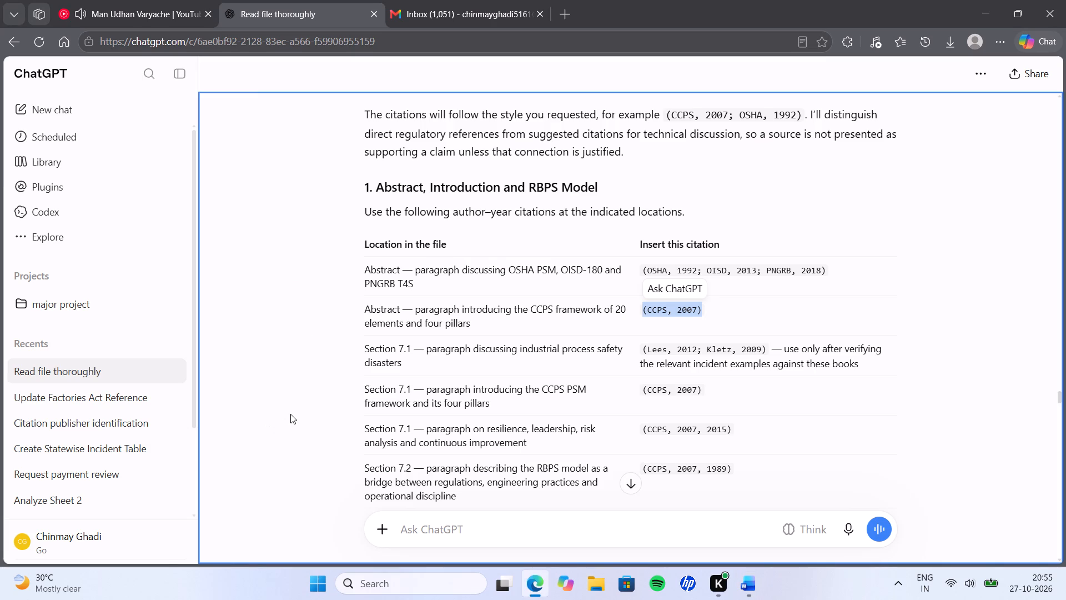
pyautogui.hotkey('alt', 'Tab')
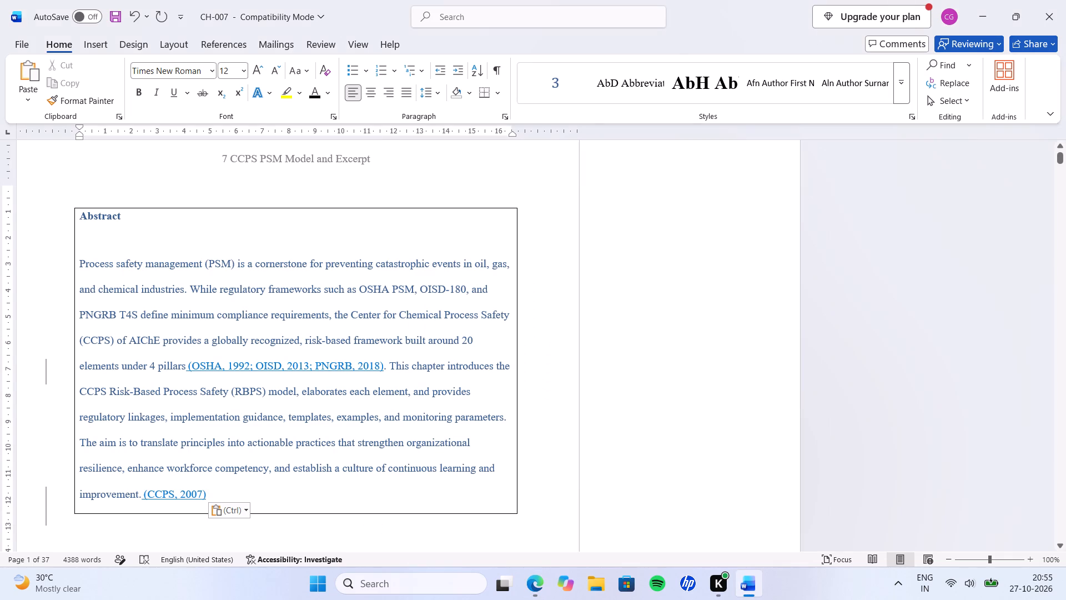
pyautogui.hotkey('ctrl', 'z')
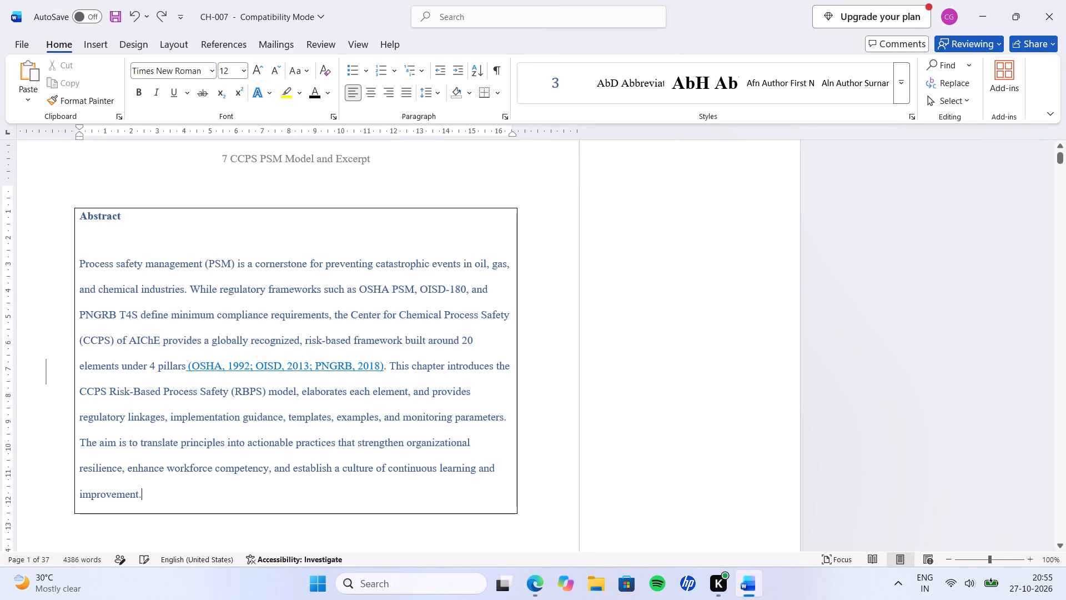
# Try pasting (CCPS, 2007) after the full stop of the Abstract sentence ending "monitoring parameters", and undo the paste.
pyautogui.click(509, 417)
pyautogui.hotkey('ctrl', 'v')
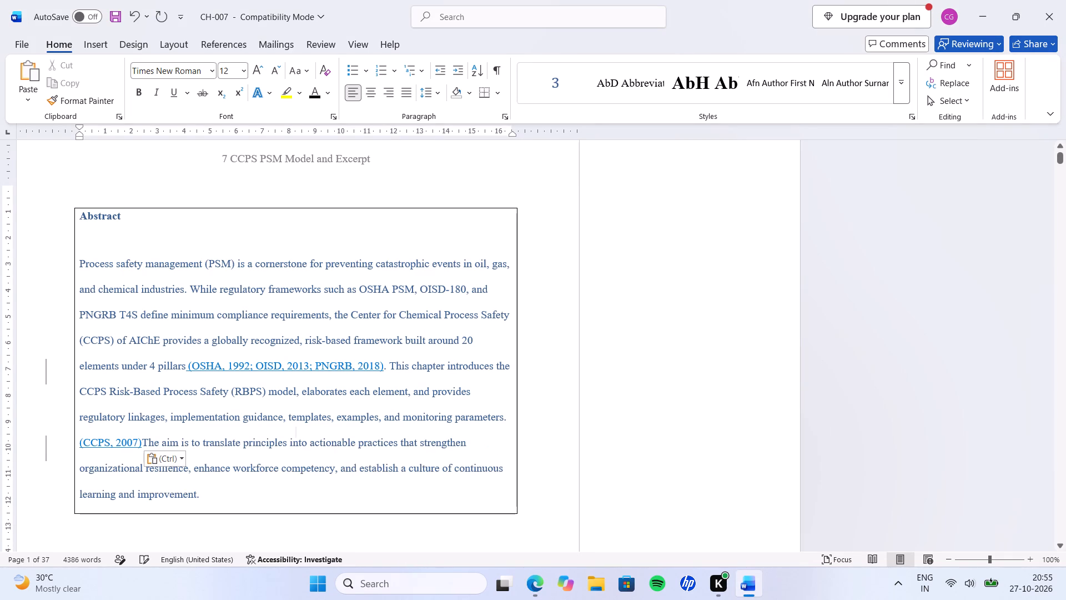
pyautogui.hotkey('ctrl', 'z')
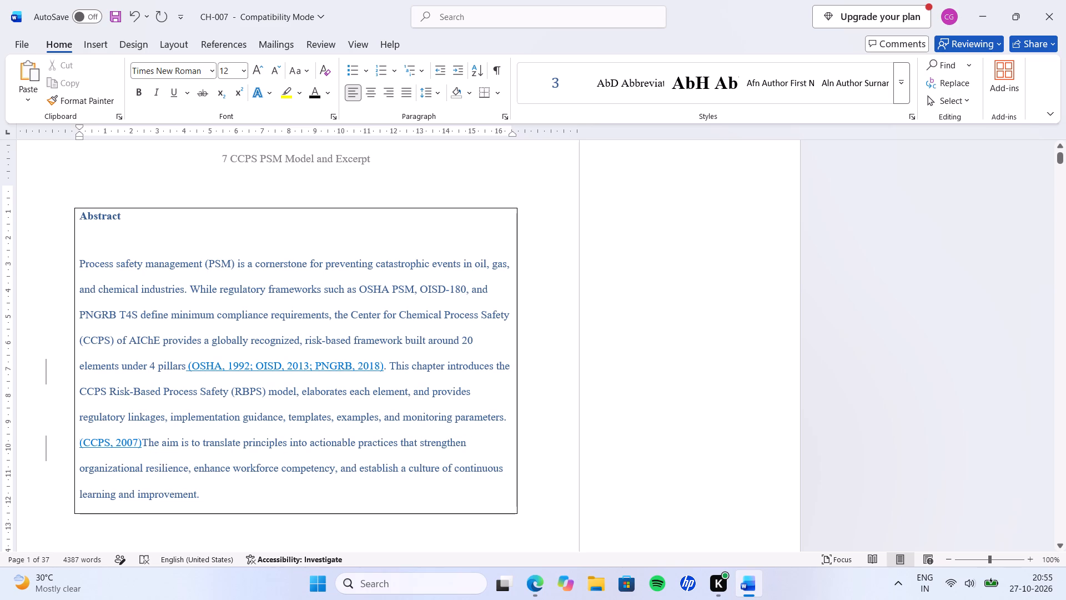
# Insert (CCPS, 2007) before the full stop after "monitoring parameters" in the Abstract.
pyautogui.click(502, 418)
pyautogui.hotkey('ctrl', 'v')
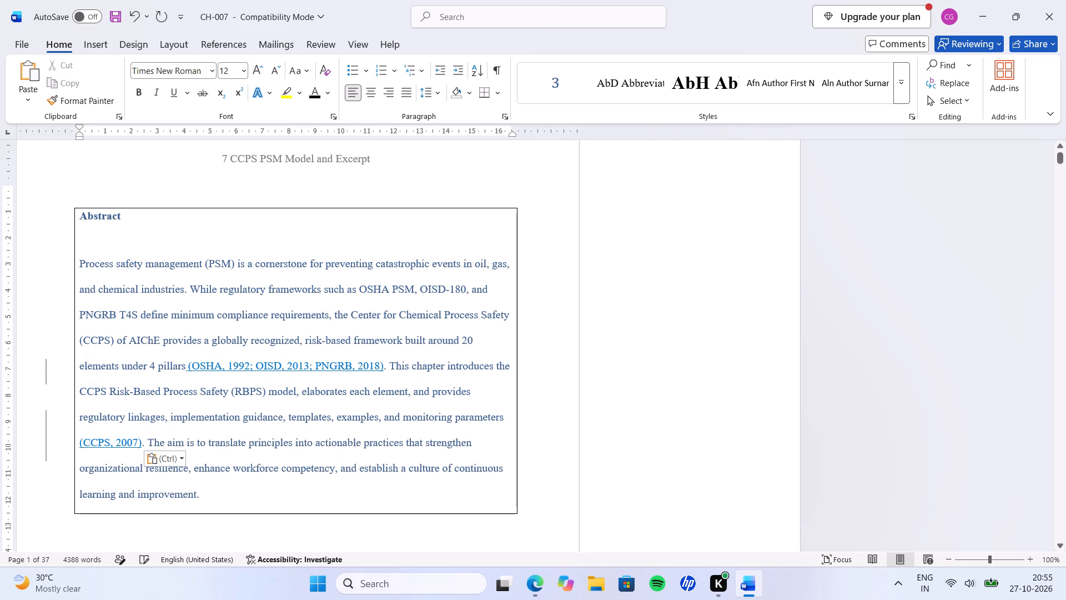
# In ChatGPT in Edge, copy the citation (Lees, 2012; Kletz, 2009) suggested for Section 7.1's paragraph on industrial process safety disasters.
pyautogui.hotkey('alt', 'Tab')
pyautogui.click(640, 356)
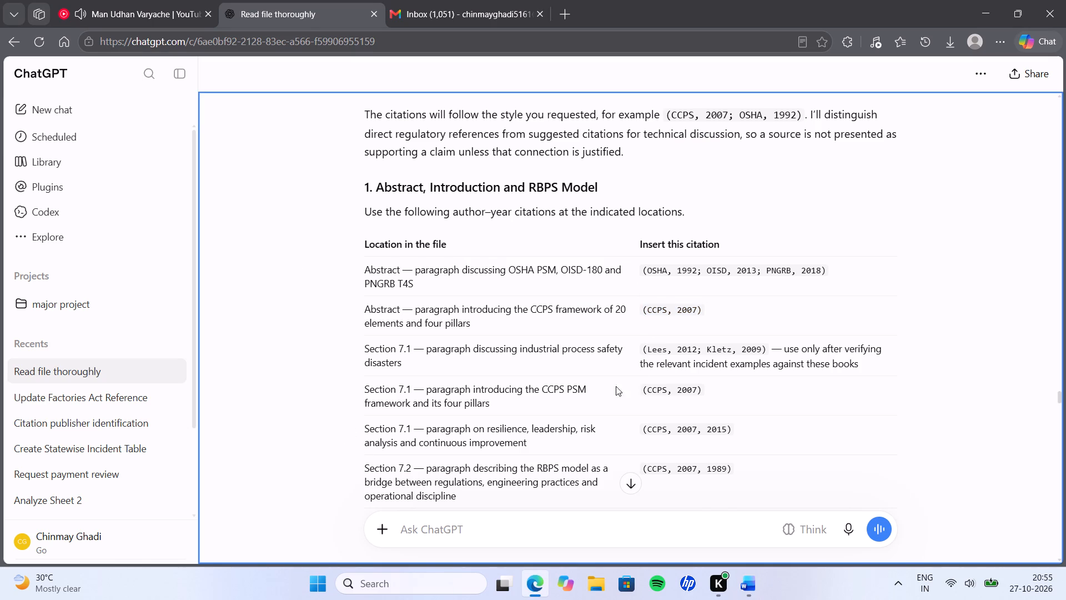
pyautogui.scroll(17, 487, 336)
pyautogui.scroll(-4, 487, 336)
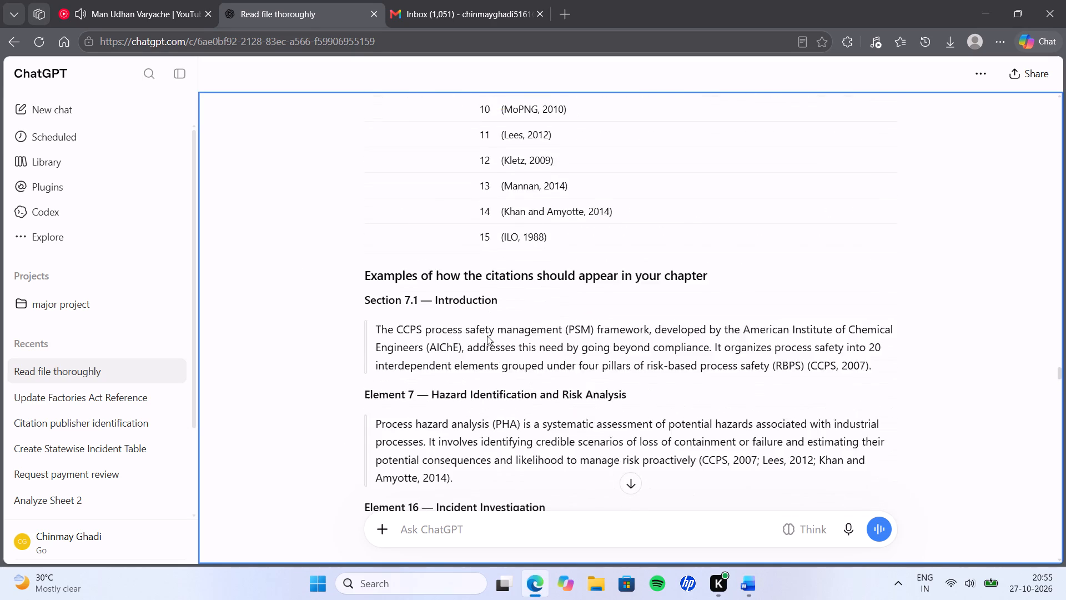
pyautogui.scroll(-16, 487, 336)
pyautogui.scroll(3, 487, 336)
pyautogui.click(631, 353)
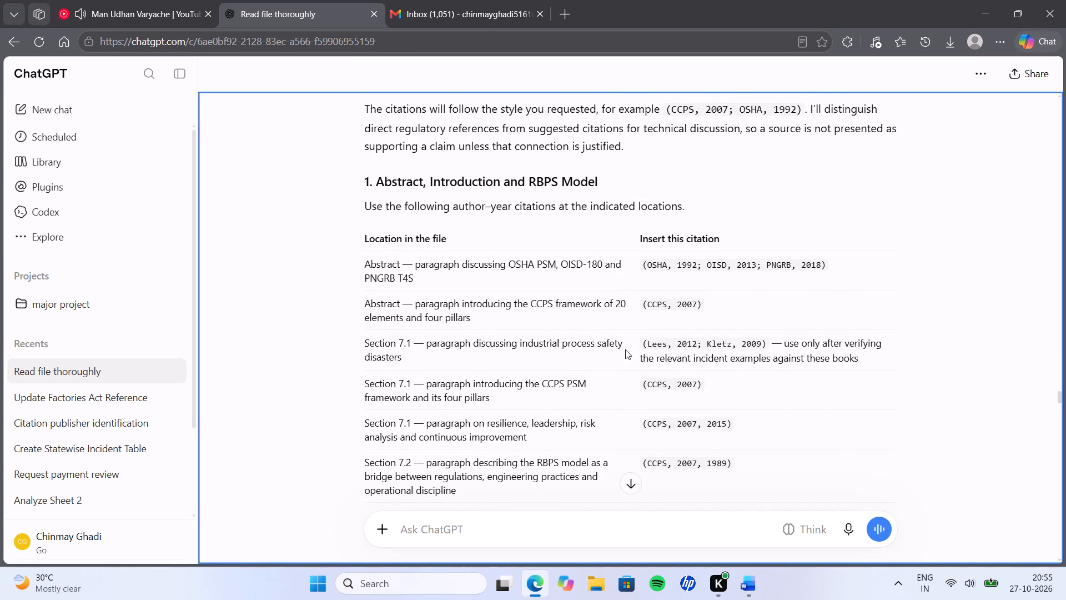
pyautogui.press('Escape')
pyautogui.click(455, 79)
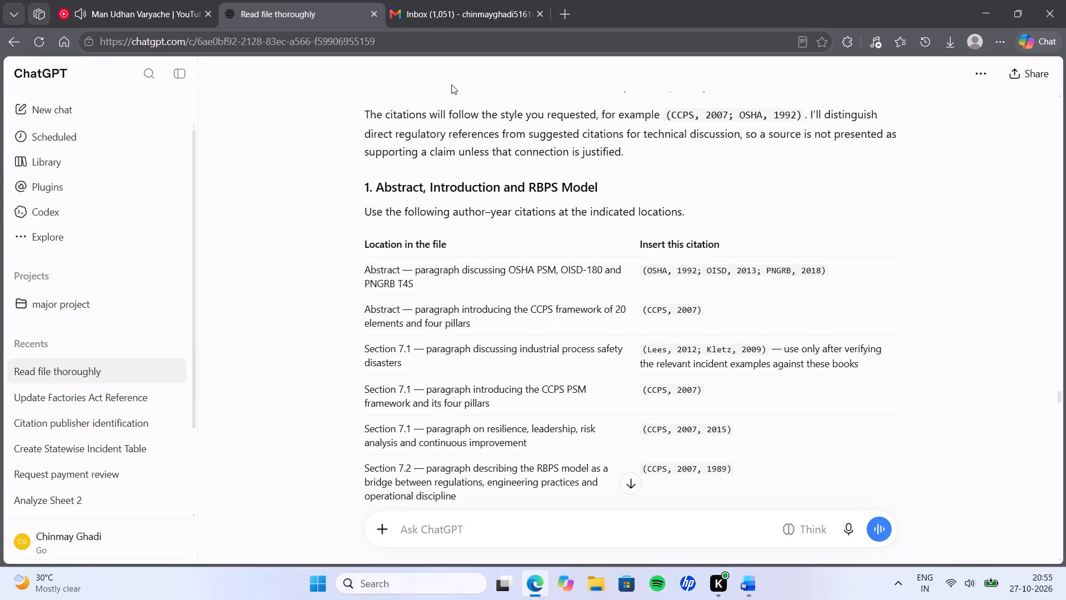
pyautogui.moveTo(643, 351); pyautogui.dragTo(760, 351)
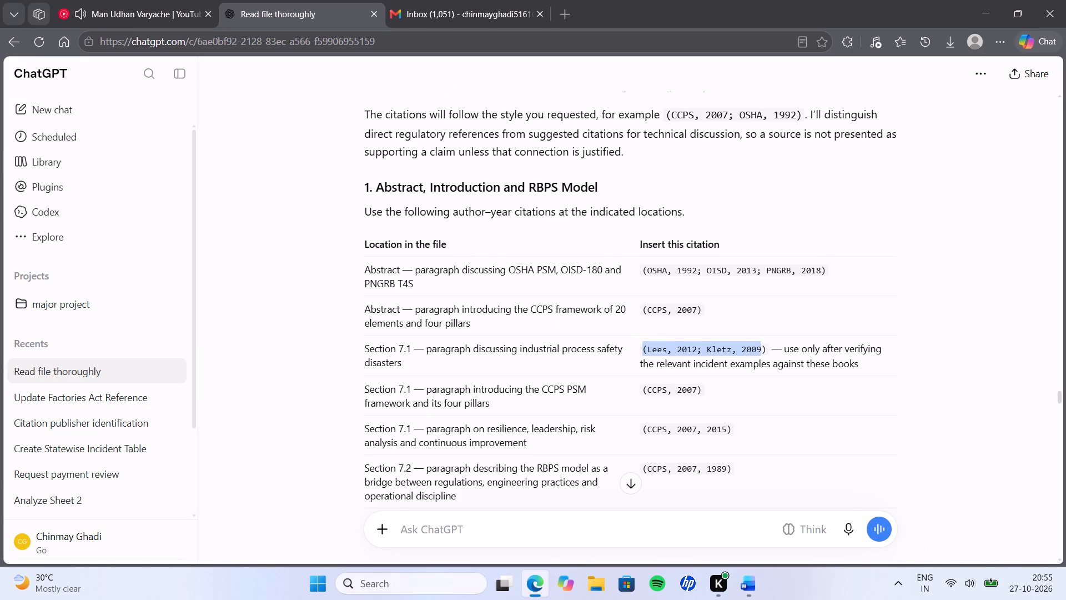
pyautogui.moveTo(760, 351); pyautogui.dragTo(762, 348)
pyautogui.moveTo(762, 348); pyautogui.dragTo(767, 348)
pyautogui.hotkey('ctrl', 'c')
# In CH-007 in Word, look through Sections 7.1 and 7.2 for the industrial disasters paragraph, consulting ChatGPT's placement table.
pyautogui.hotkey('alt', 'Tab')
pyautogui.scroll(-20, 318, 374)
pyautogui.scroll(-4, 318, 374)
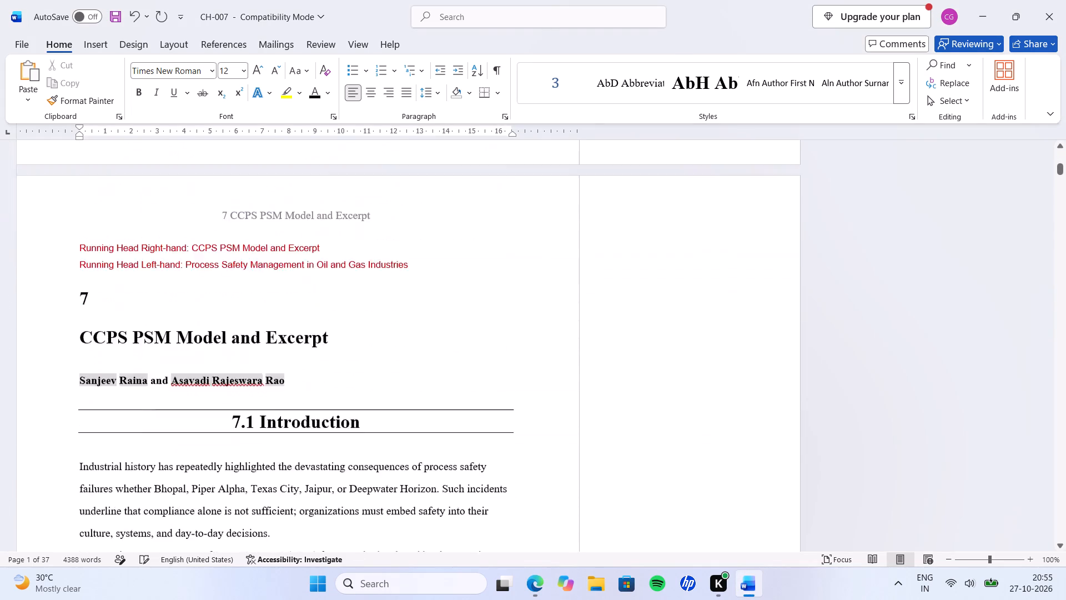
pyautogui.scroll(-4, 318, 374)
pyautogui.hotkey('alt', 'Tab')
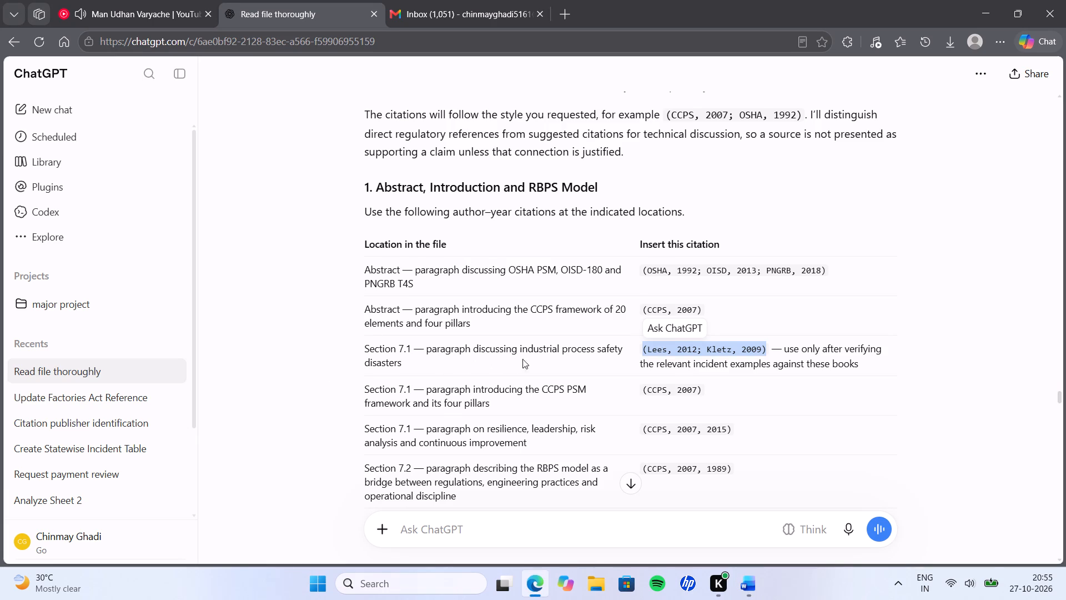
pyautogui.scroll(-1, 551, 359)
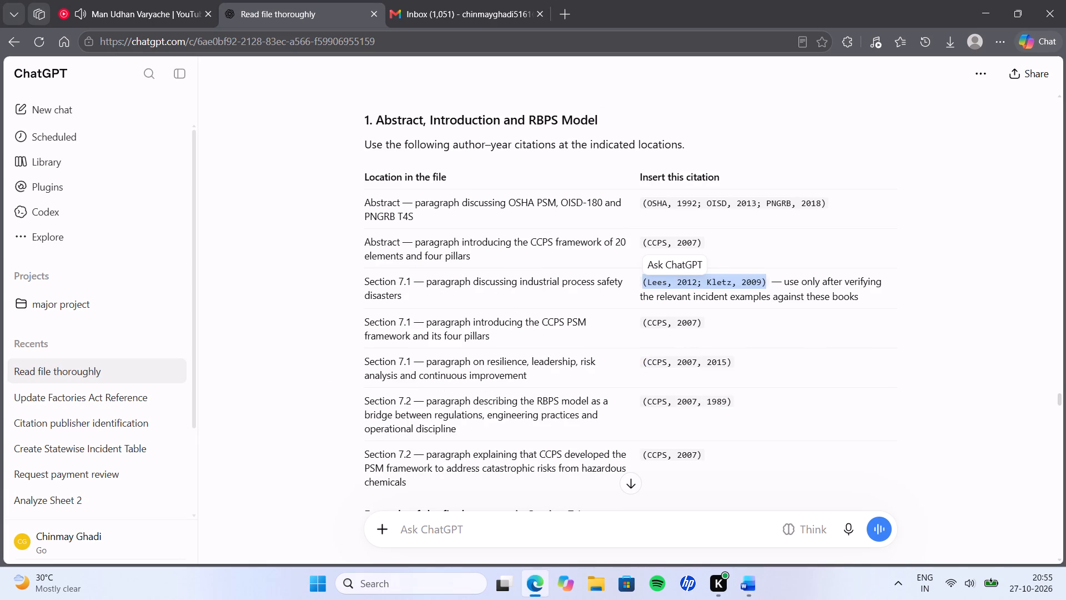
pyautogui.hotkey('alt', 'Tab')
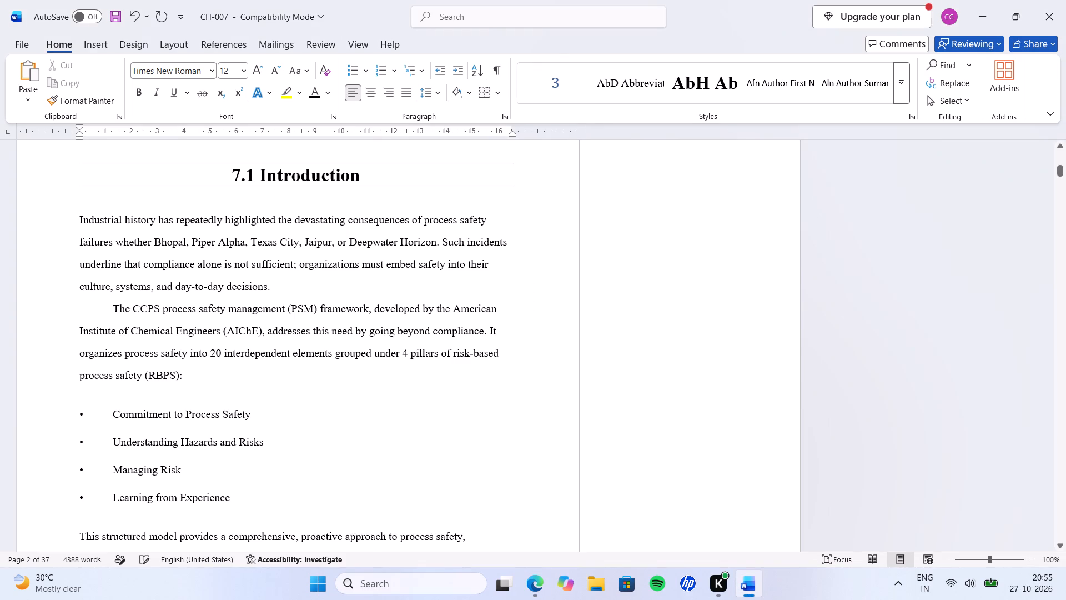
pyautogui.scroll(-15, 253, 304)
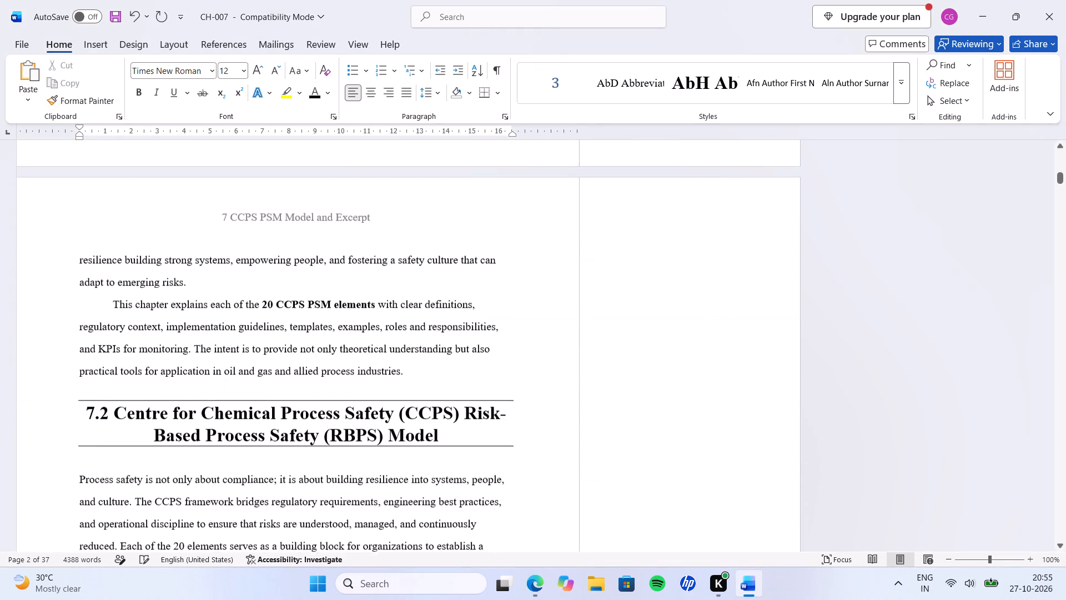
pyautogui.scroll(15, 253, 304)
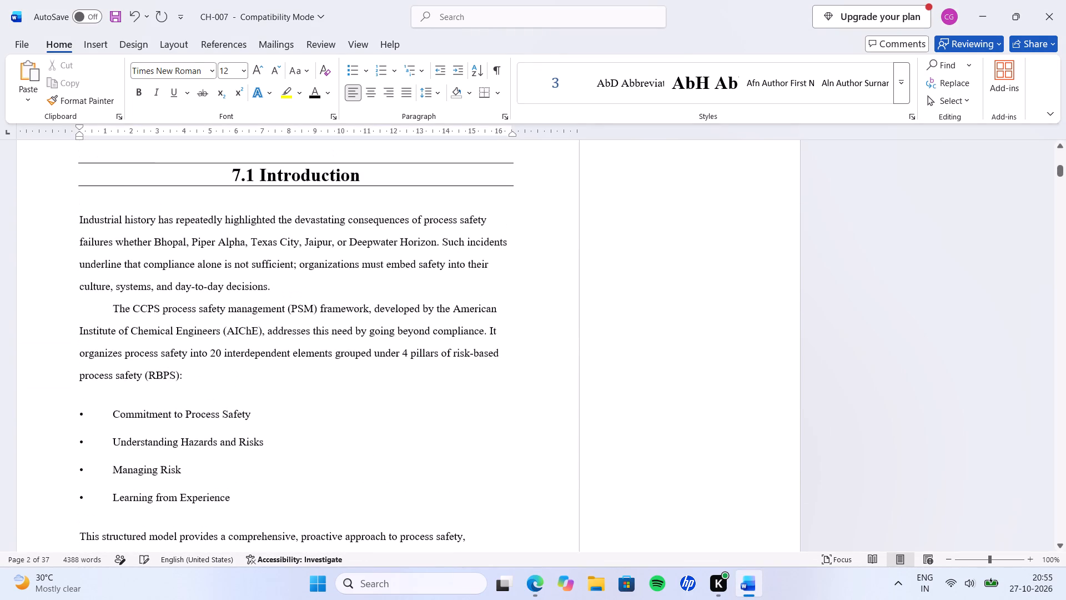
pyautogui.hotkey('alt', 'Tab')
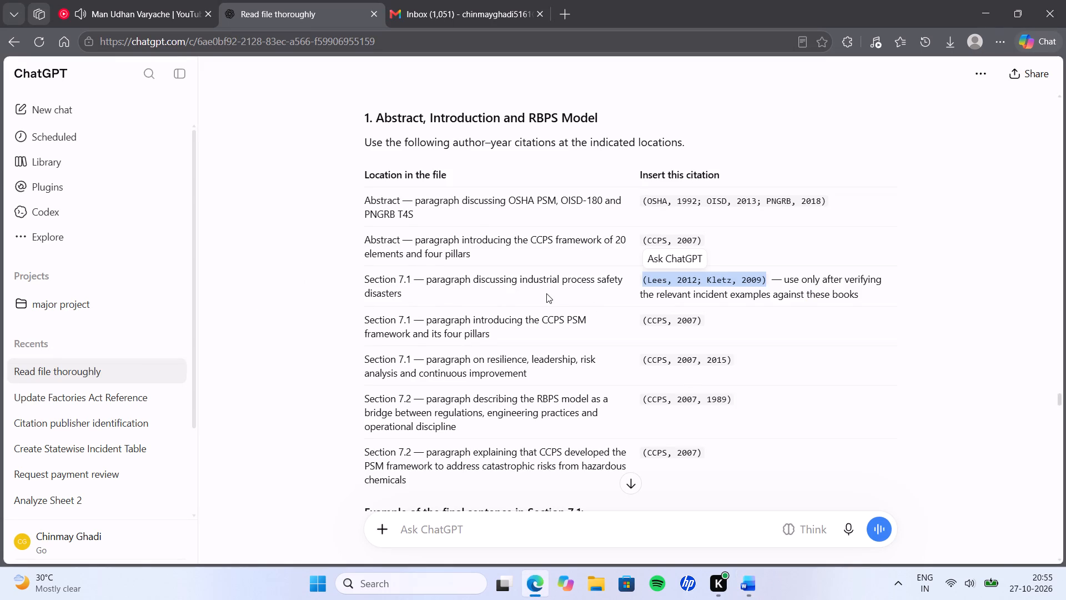
pyautogui.hotkey('alt', 'Tab')
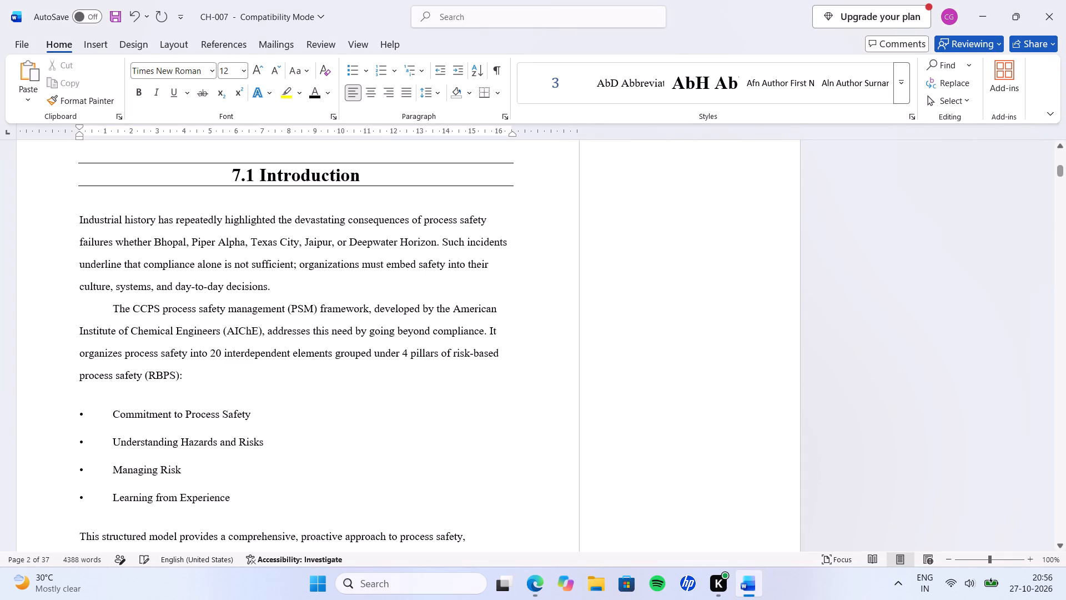
pyautogui.hotkey('alt', 'Tab')
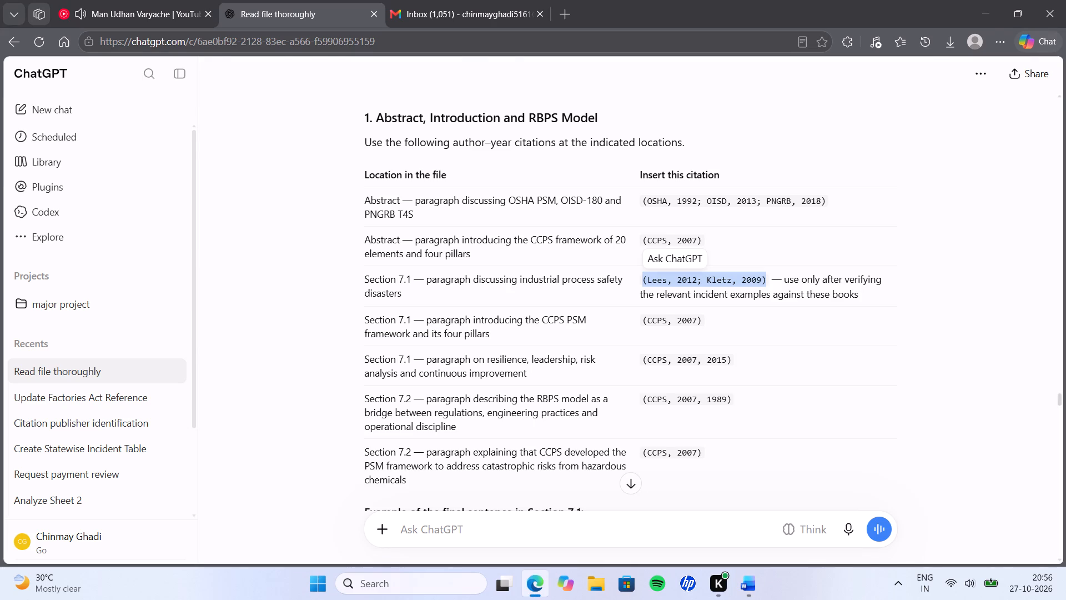
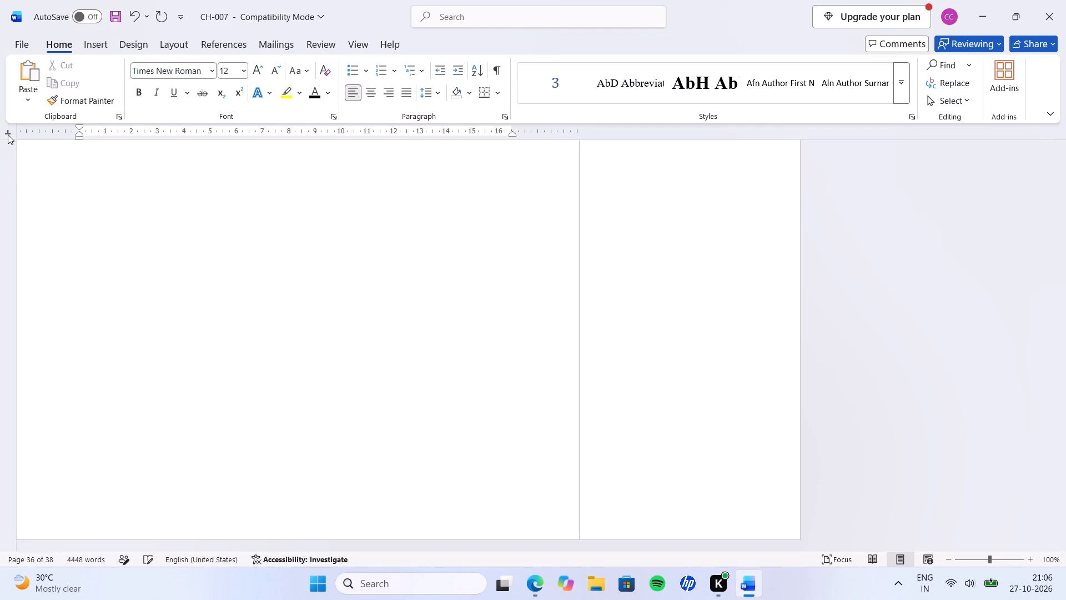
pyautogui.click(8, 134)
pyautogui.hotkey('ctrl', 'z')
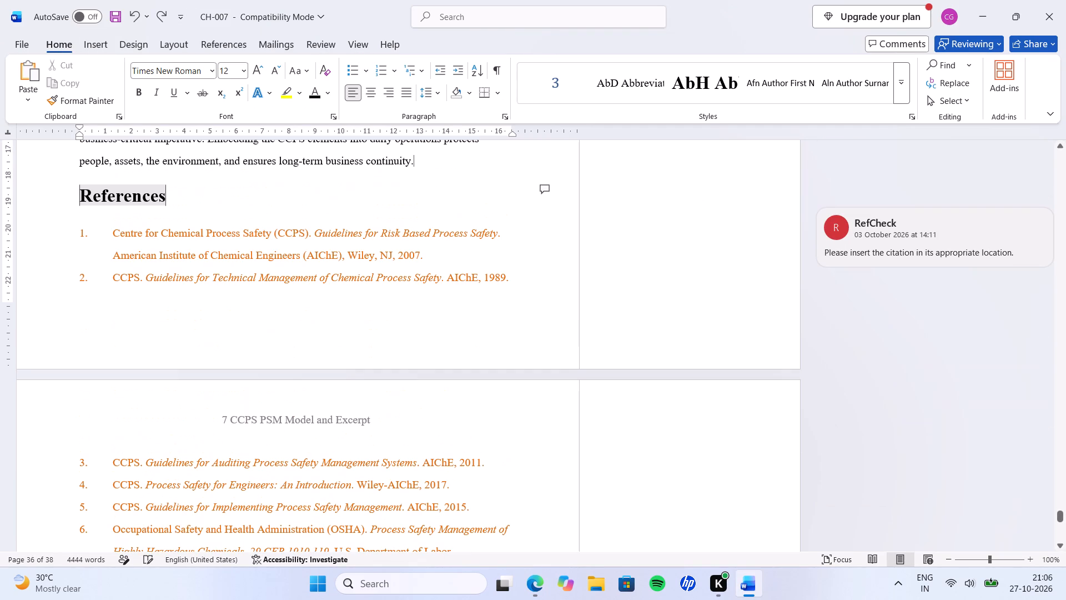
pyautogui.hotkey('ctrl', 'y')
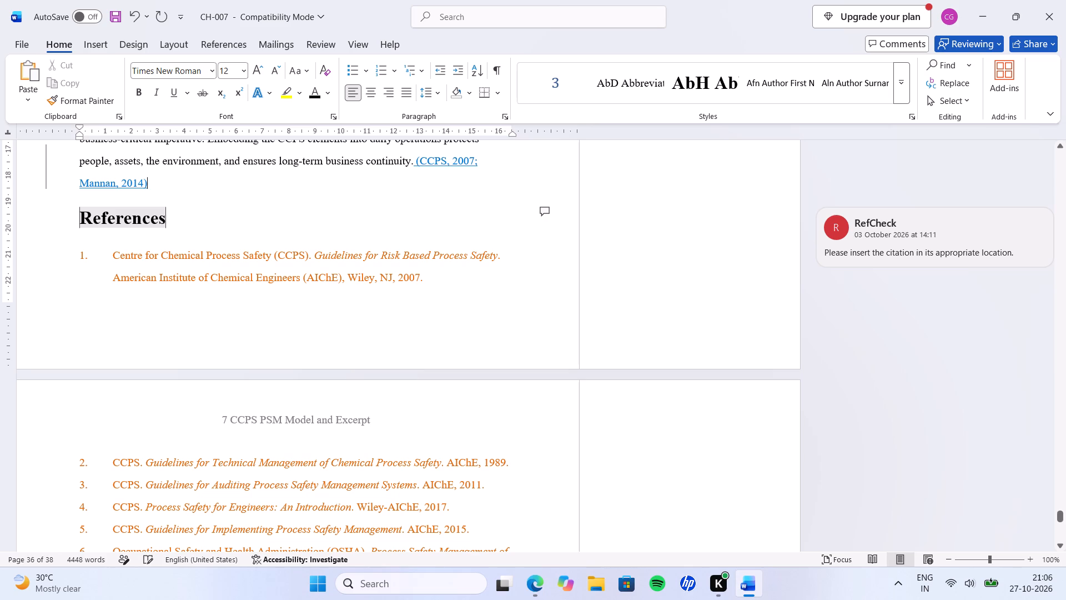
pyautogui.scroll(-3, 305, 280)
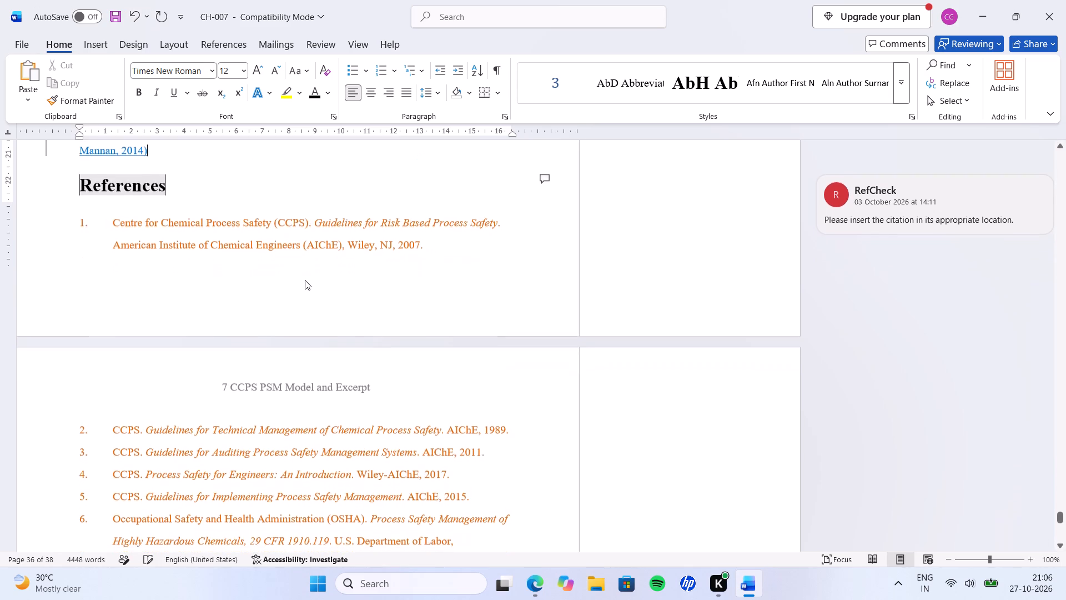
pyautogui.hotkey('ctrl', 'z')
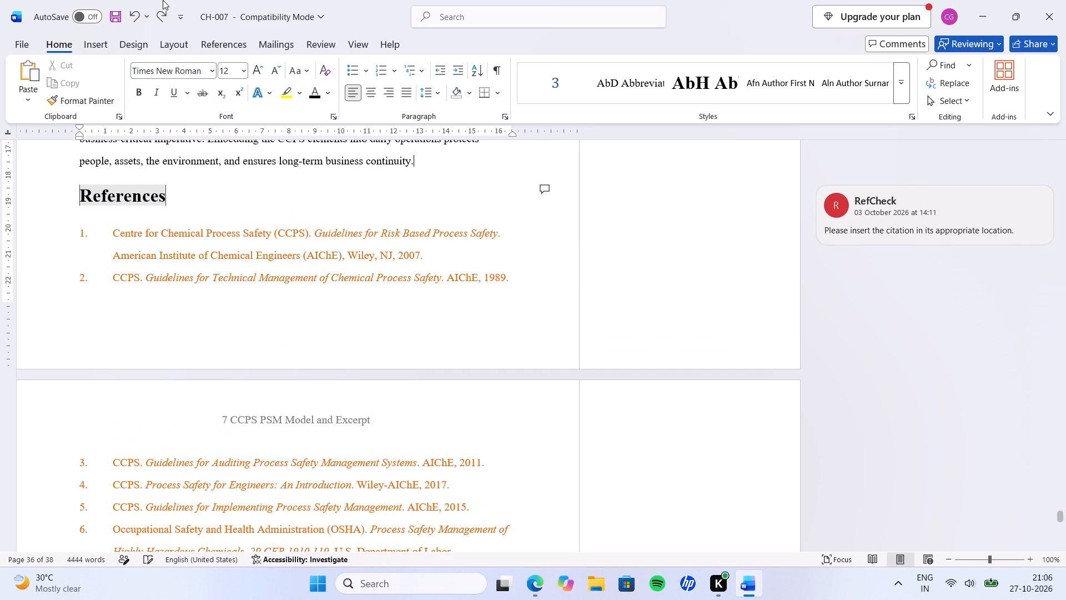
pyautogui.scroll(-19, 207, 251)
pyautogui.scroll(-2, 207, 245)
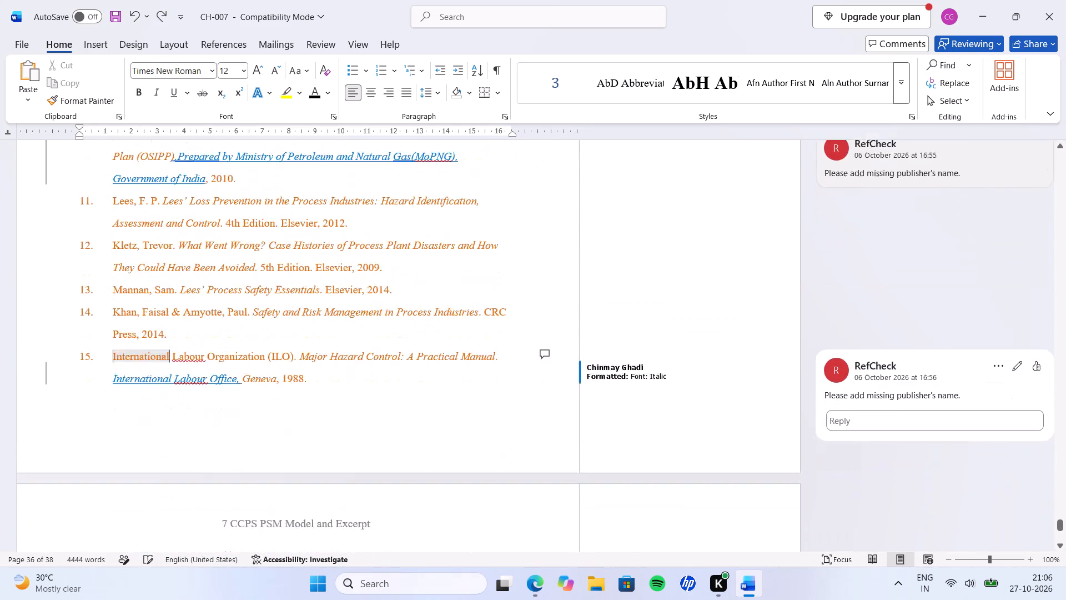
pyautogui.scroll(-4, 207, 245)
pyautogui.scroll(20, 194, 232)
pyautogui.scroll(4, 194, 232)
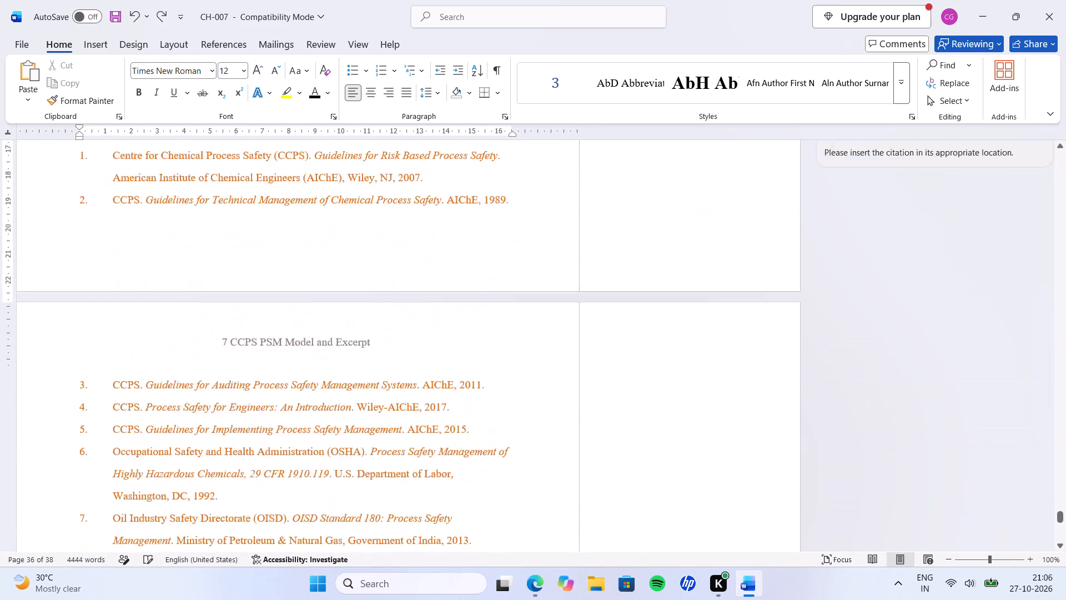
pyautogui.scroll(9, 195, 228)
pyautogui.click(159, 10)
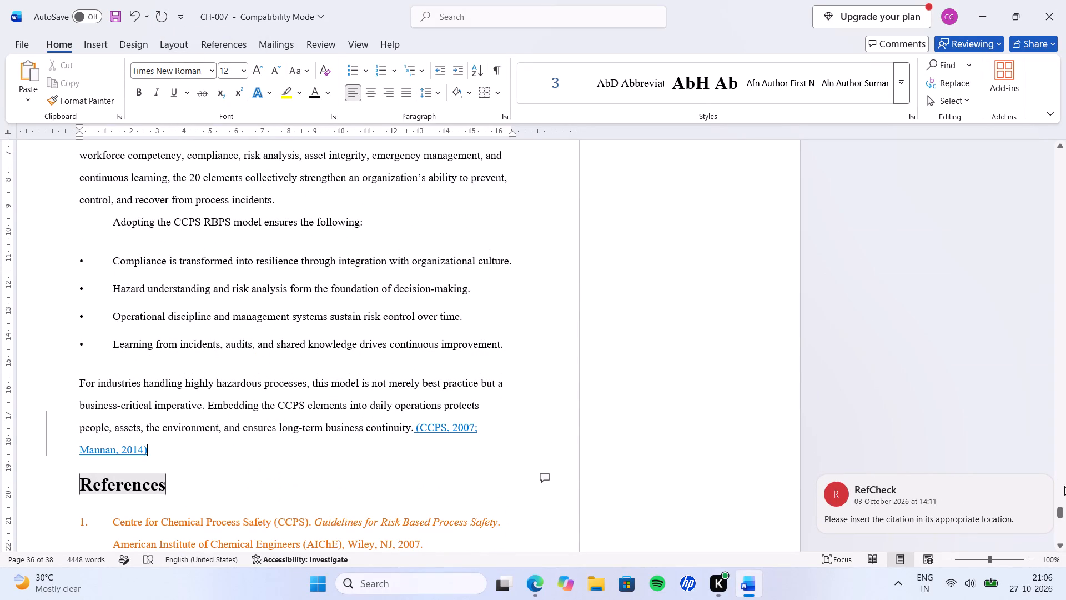
# Show the document's heading navigation beside the text and go to section 7.2.3 Pillar C: Managing Risk.
pyautogui.moveTo(1058, 514); pyautogui.dragTo(1032, 361)
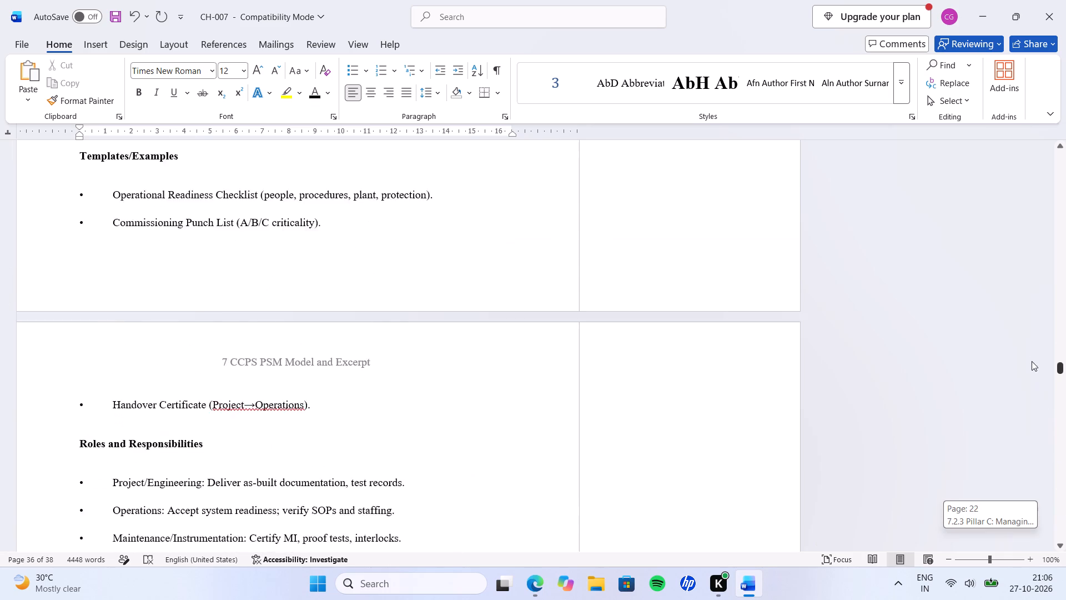
pyautogui.moveTo(1032, 361); pyautogui.dragTo(1022, 266)
pyautogui.click(361, 44)
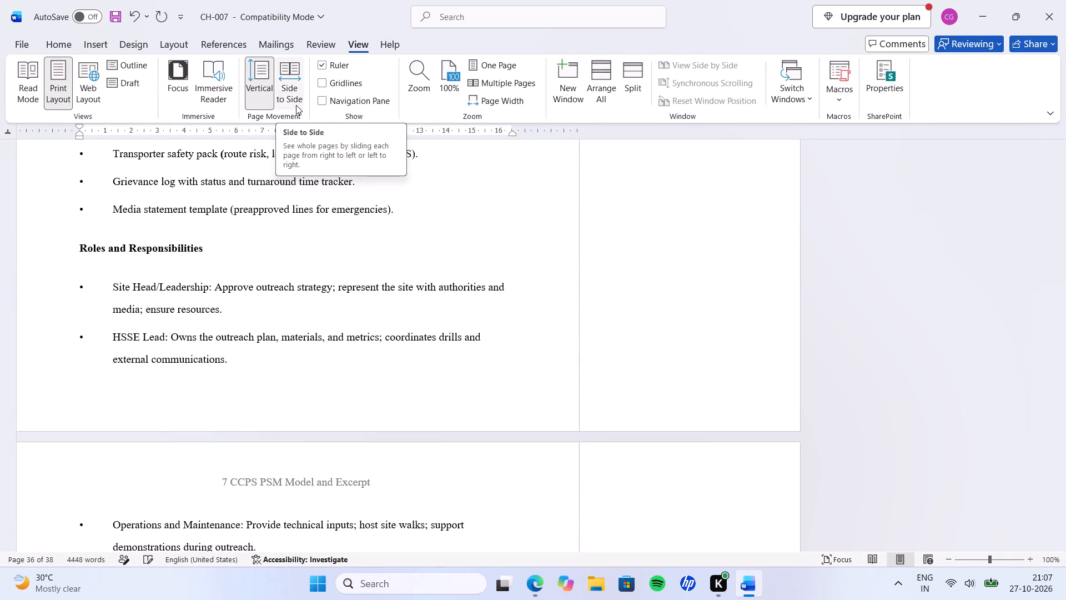
pyautogui.click(324, 101)
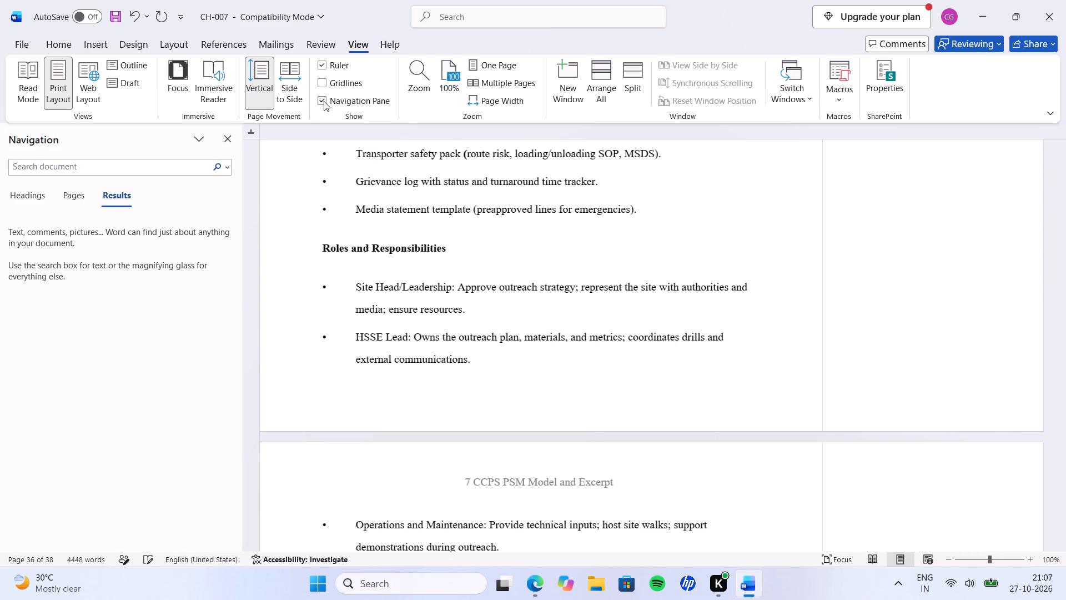
pyautogui.click(39, 199)
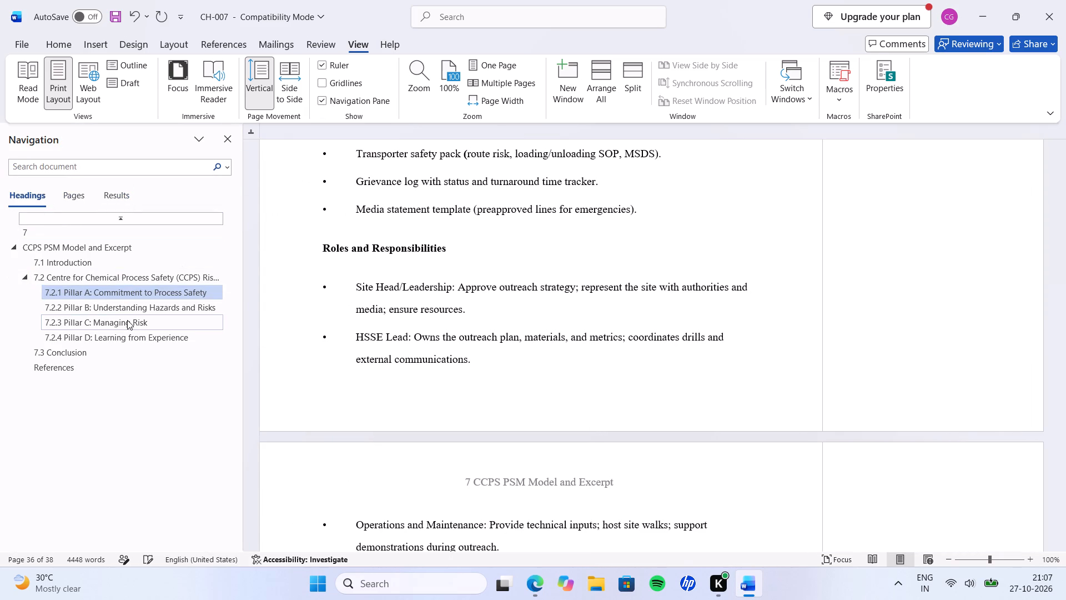
pyautogui.click(123, 318)
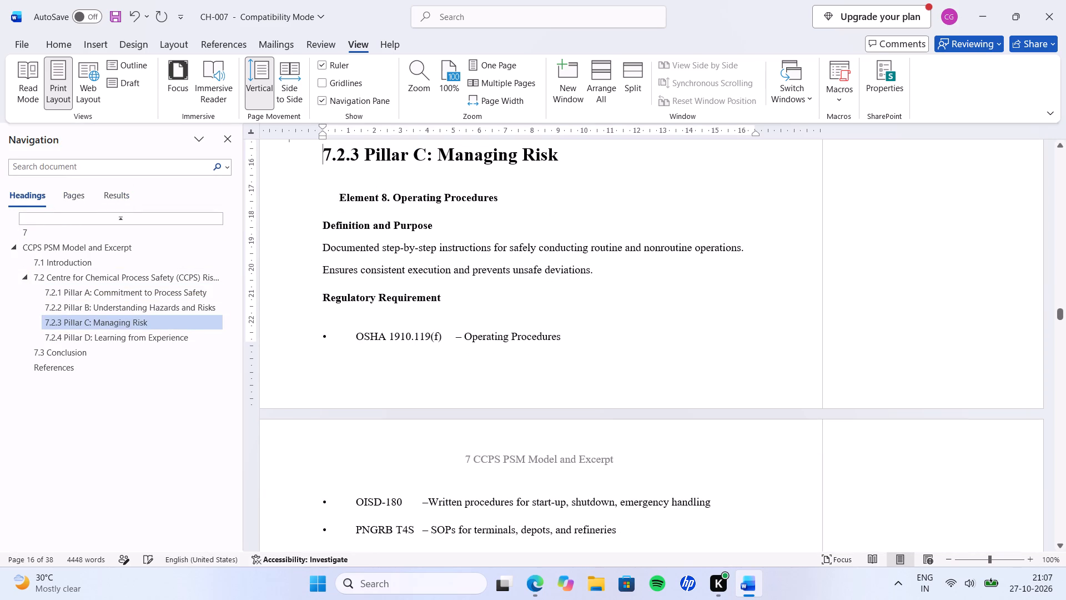
pyautogui.moveTo(242, 276); pyautogui.dragTo(139, 276)
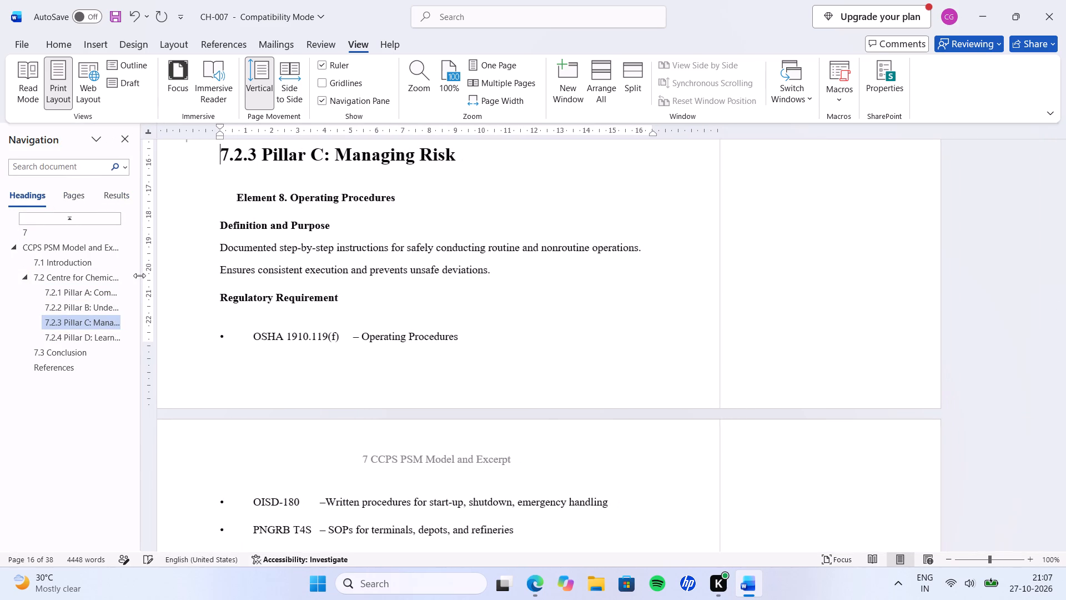
pyautogui.moveTo(139, 276); pyautogui.dragTo(135, 276)
# Compare ChatGPT's suggested PNGRB (2018) placement with the Element 8 Operating Procedures text in Word.
pyautogui.hotkey('alt', 'Tab')
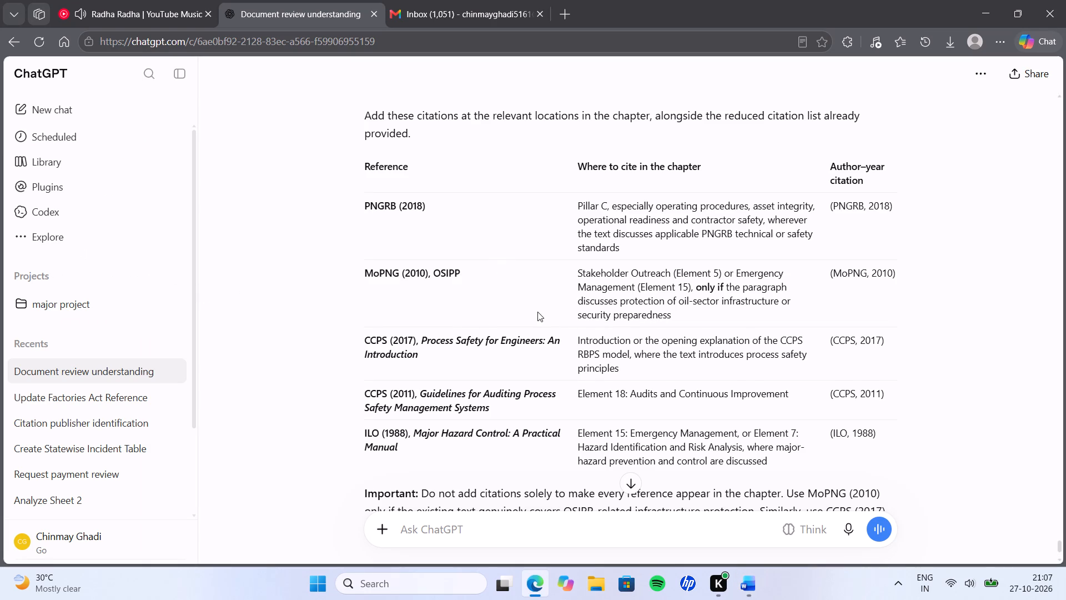
pyautogui.hotkey('alt', 'Tab')
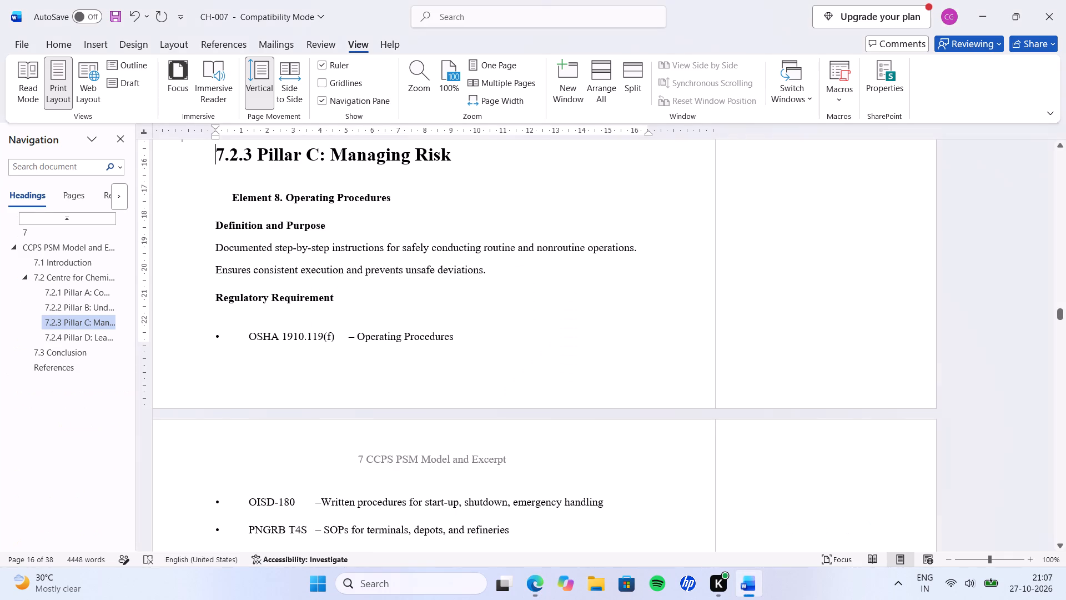
pyautogui.scroll(-5, 329, 295)
pyautogui.scroll(7, 329, 295)
pyautogui.scroll(-2, 329, 295)
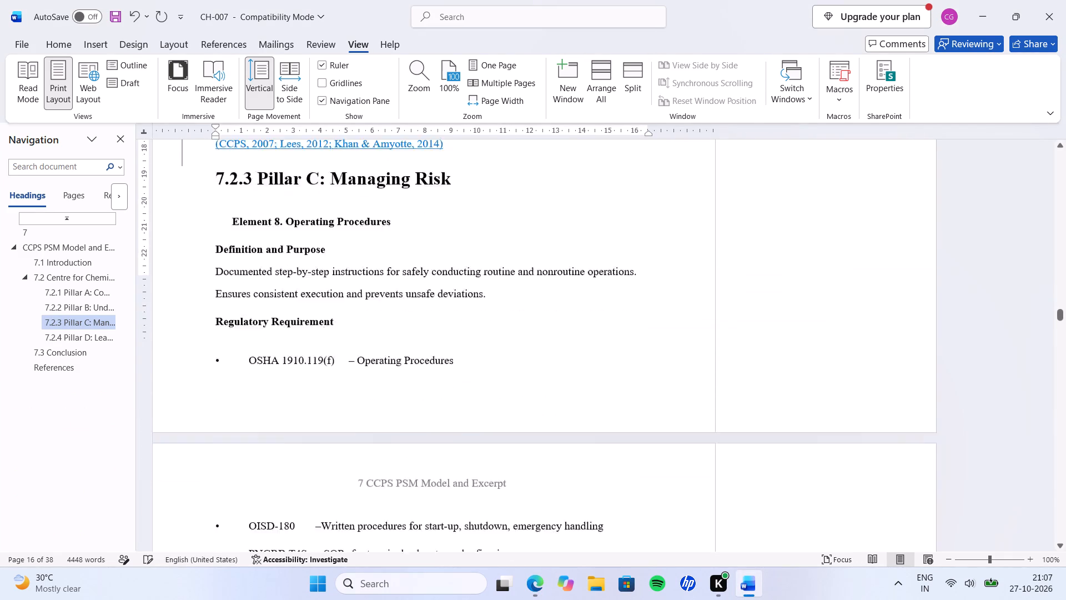
pyautogui.scroll(-11, 329, 295)
# Copy the (PNGRB, 2018) citation from ChatGPT in Edge and look through Elements 8 and 9 in Word for where to cite it.
pyautogui.hotkey('alt', 'Tab')
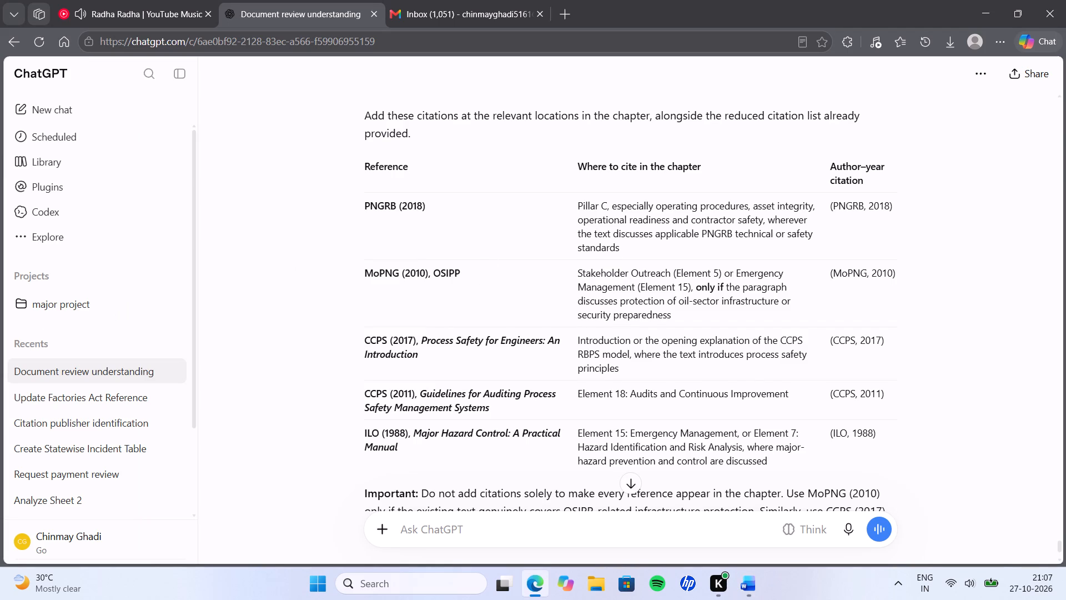
pyautogui.tripleClick(837, 205)
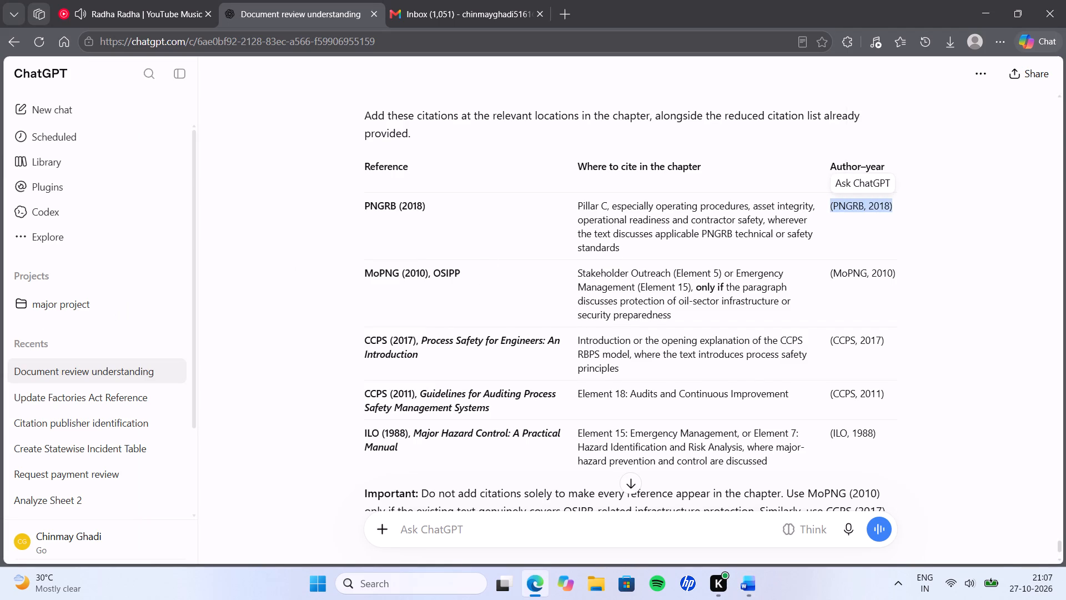
pyautogui.hotkey('ctrl', 'c')
pyautogui.hotkey('alt', 'Tab')
pyautogui.scroll(-5, 460, 313)
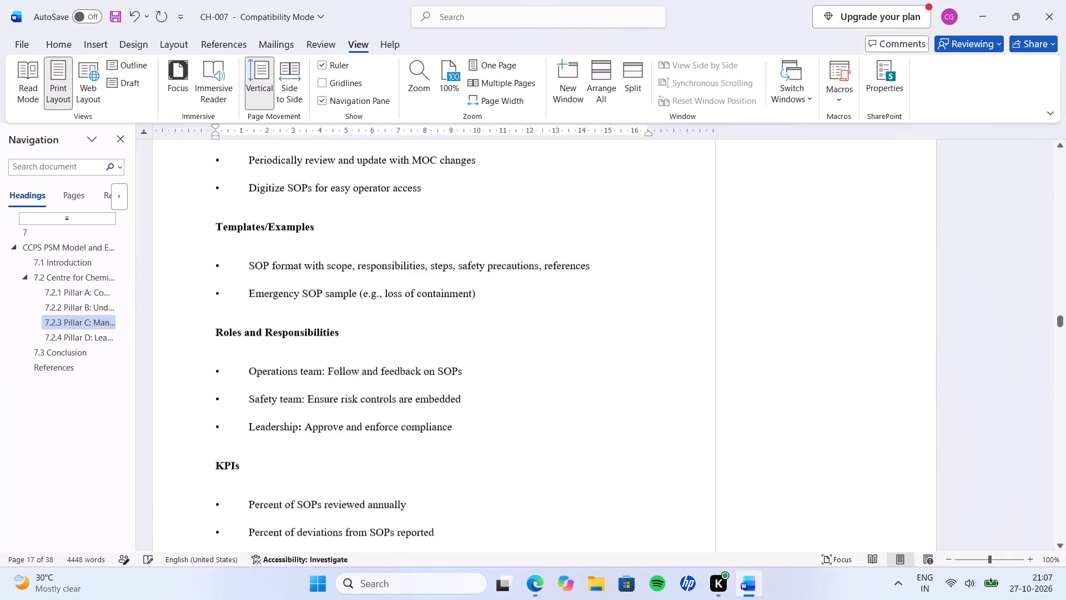
pyautogui.scroll(-20, 450, 318)
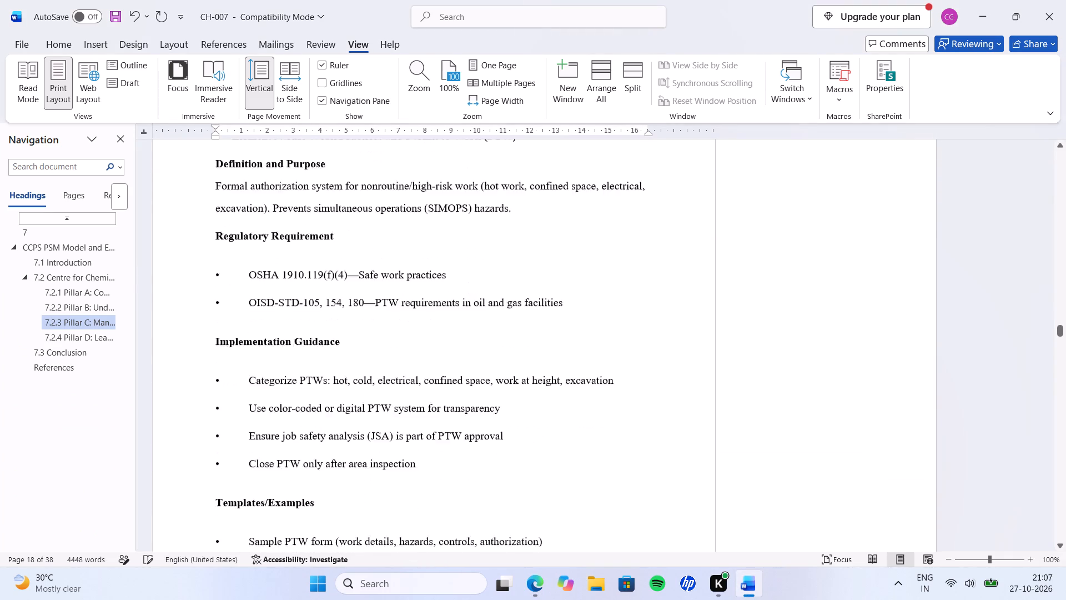
pyautogui.scroll(-12, 450, 317)
pyautogui.scroll(20, 450, 317)
pyautogui.scroll(2, 450, 317)
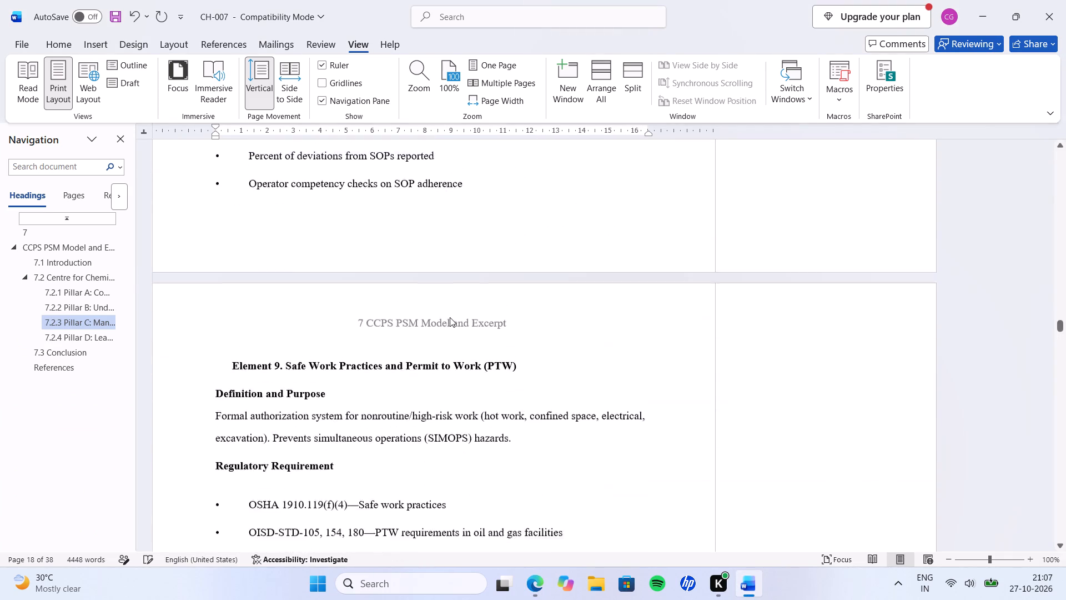
pyautogui.scroll(17, 450, 317)
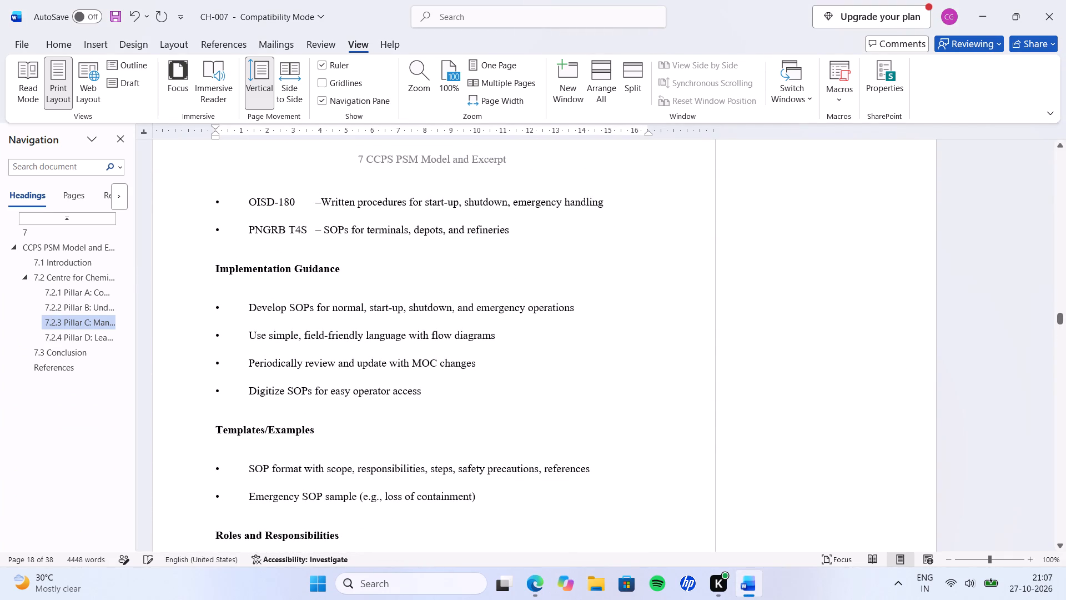
pyautogui.scroll(8, 450, 317)
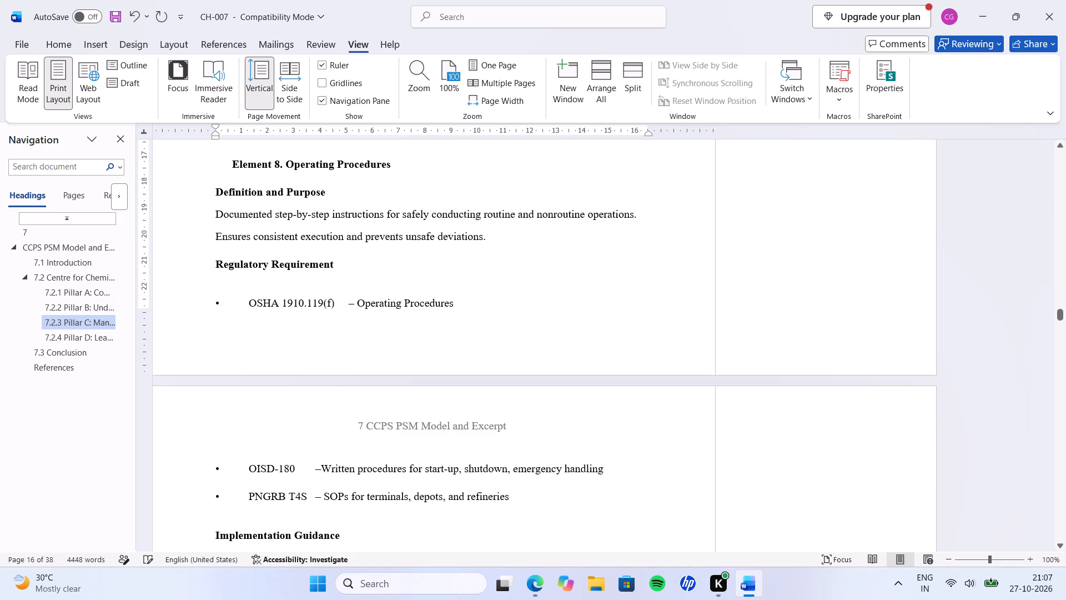
pyautogui.scroll(-6, 450, 317)
pyautogui.scroll(5, 450, 317)
pyautogui.scroll(-6, 450, 317)
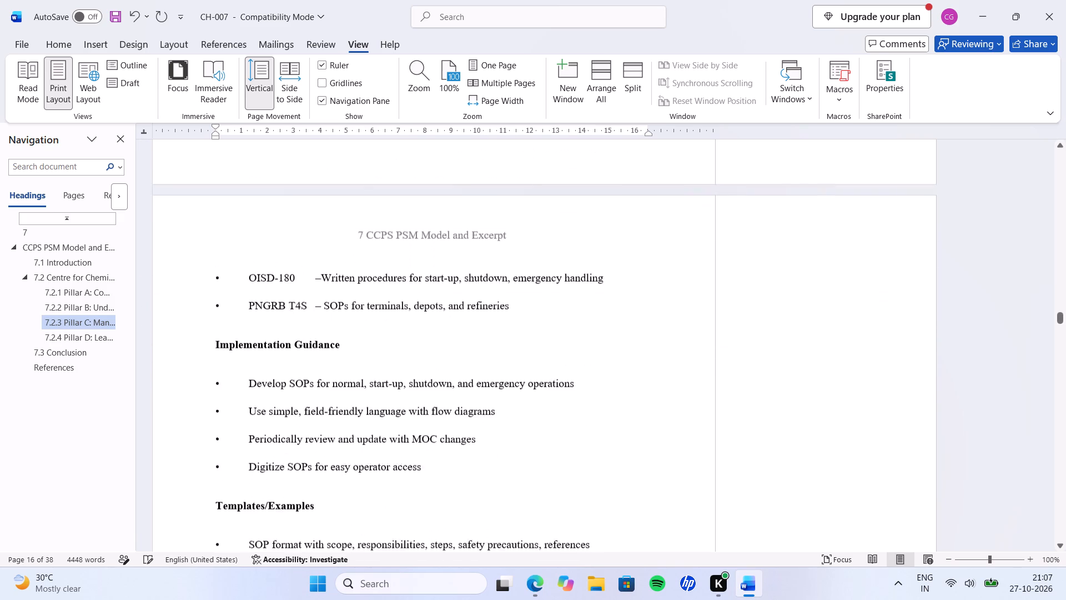
pyautogui.scroll(-14, 450, 317)
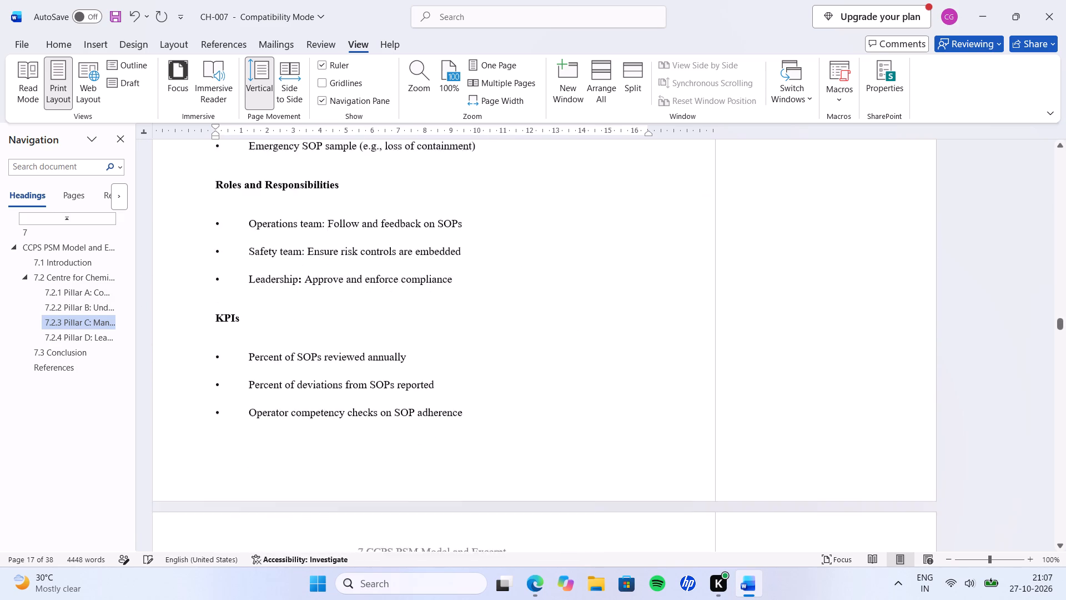
pyautogui.scroll(-13, 450, 317)
# In ChatGPT in Edge, copy the CCPS, 2017 citation and review the reduced citation placements and the additional reference placements.
pyautogui.hotkey('alt', 'Tab')
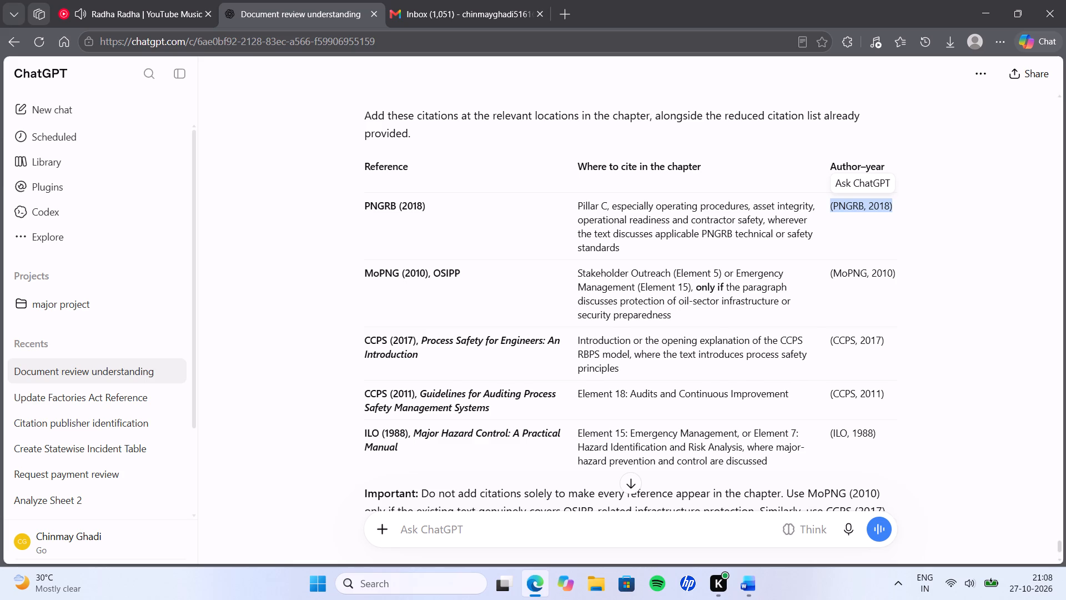
pyautogui.moveTo(833, 341); pyautogui.dragTo(881, 343)
pyautogui.hotkey('ctrl', 'c')
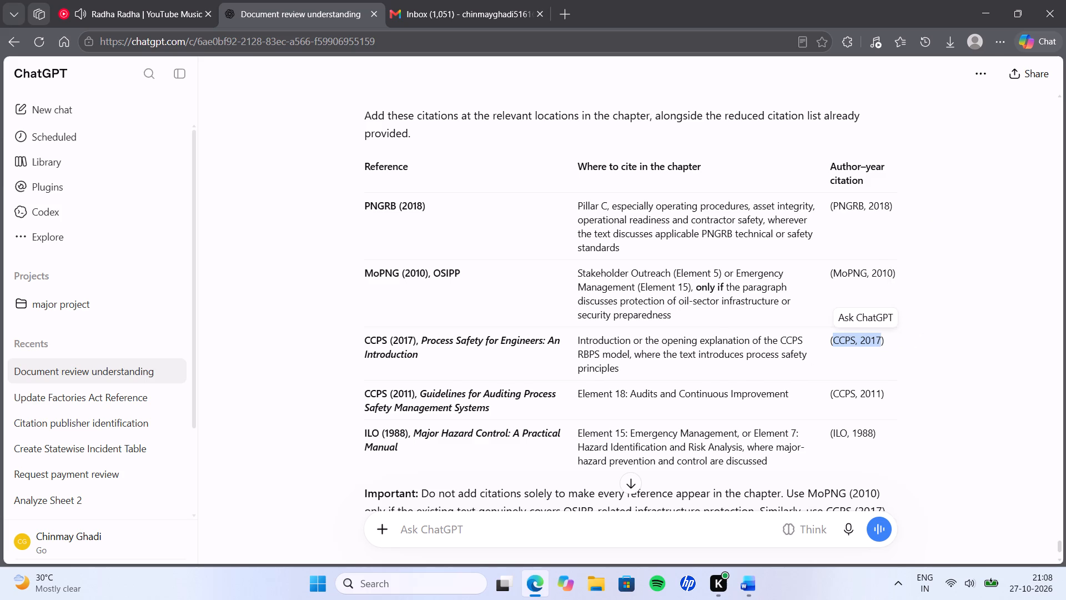
pyautogui.click(804, 371)
pyautogui.scroll(15, 803, 371)
pyautogui.scroll(-2, 801, 370)
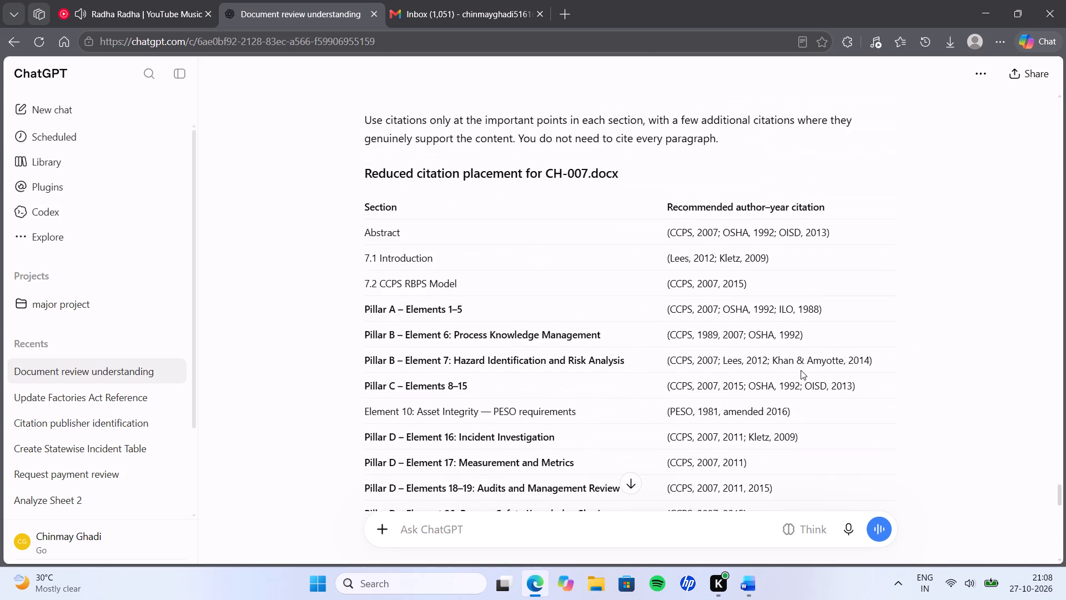
pyautogui.scroll(-1, 801, 370)
pyautogui.scroll(3, 801, 370)
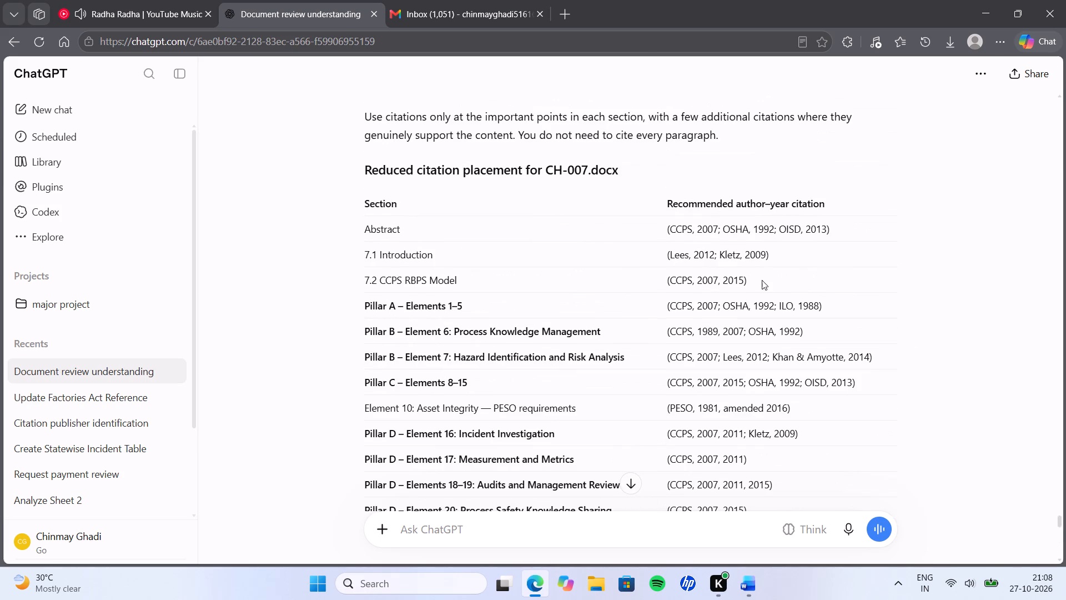
pyautogui.hotkey('alt', 'Tab')
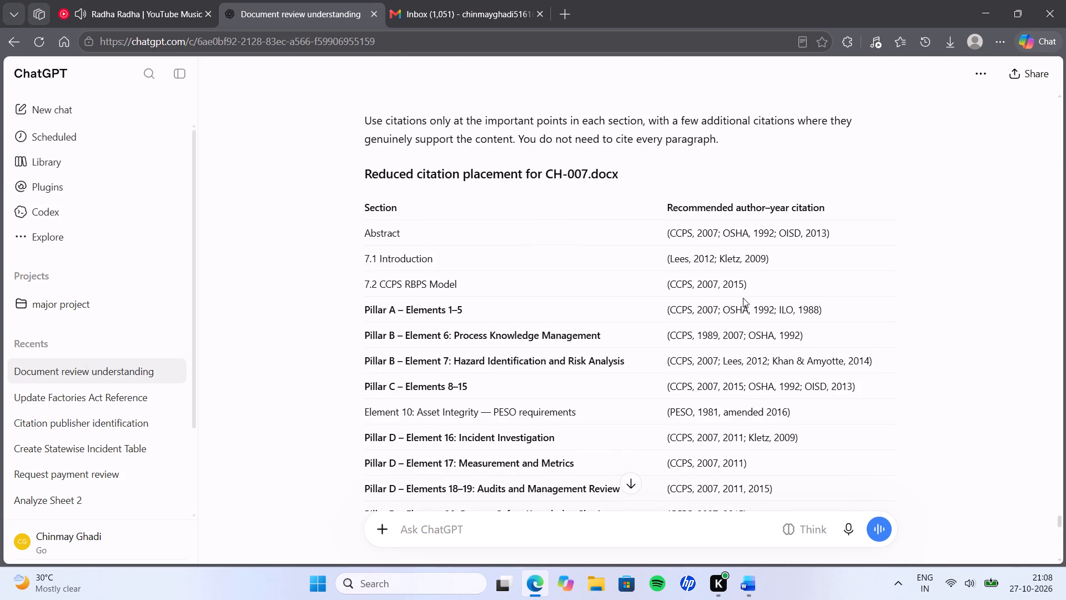
pyautogui.hotkey('alt', 'Tab')
pyautogui.scroll(-14, 557, 350)
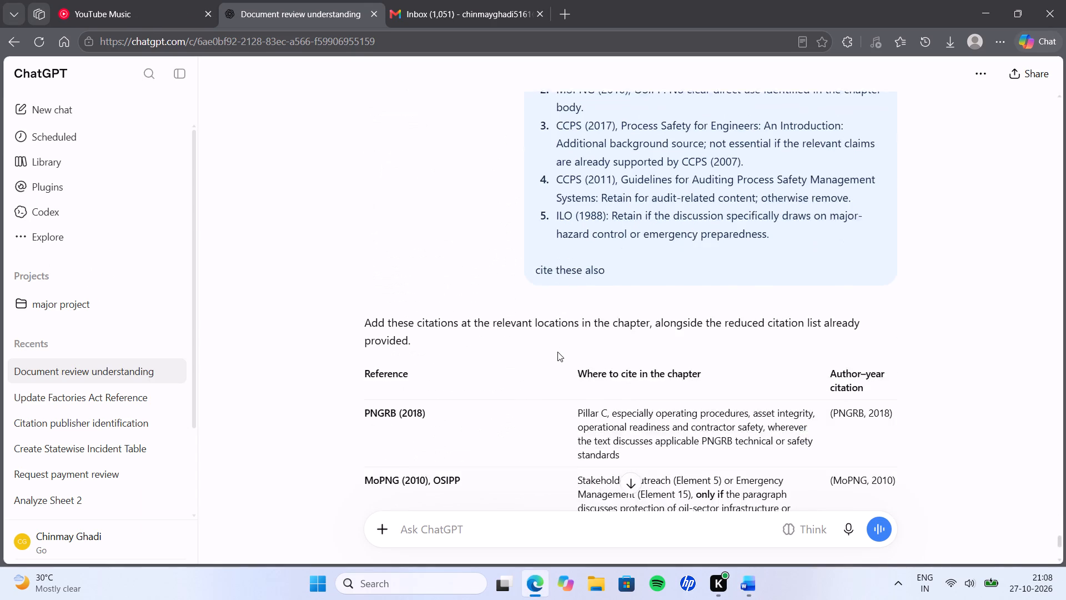
pyautogui.scroll(-3, 557, 352)
pyautogui.scroll(2, 555, 327)
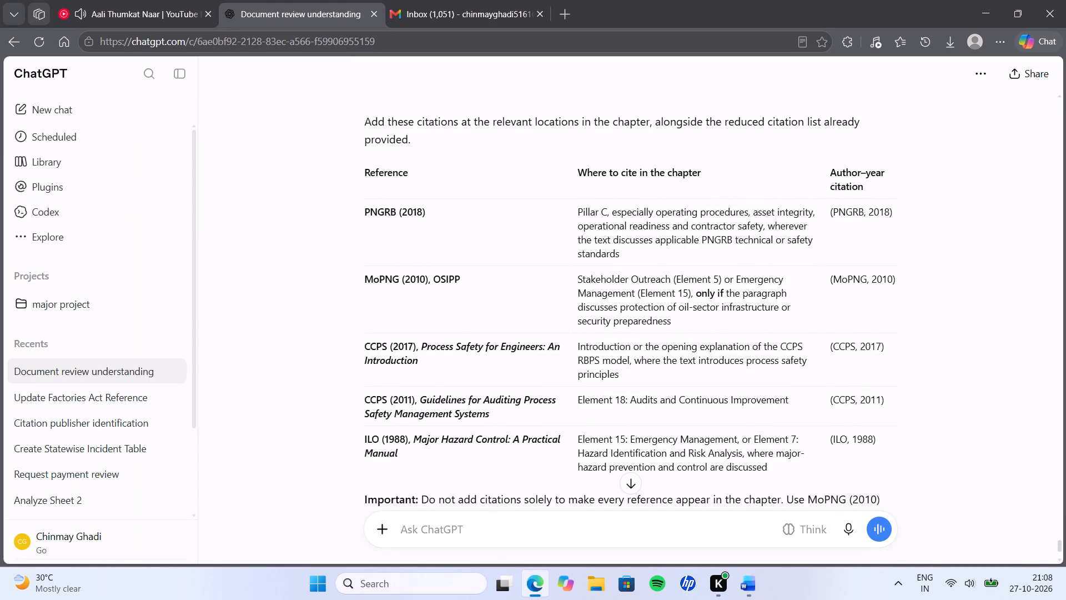
# In Word, add the year 2017 after 2007 in the (CCPS, 2007, 2015) citation of the 7.1 Introduction, checking it against ChatGPT.
pyautogui.hotkey('alt', 'Tab')
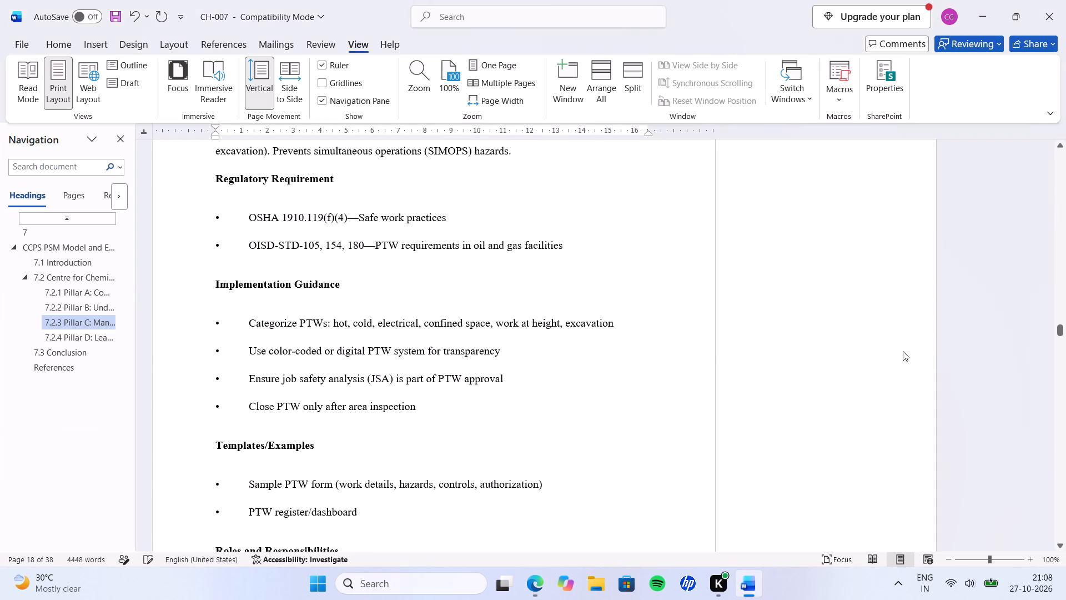
pyautogui.moveTo(1062, 333); pyautogui.dragTo(1037, 192)
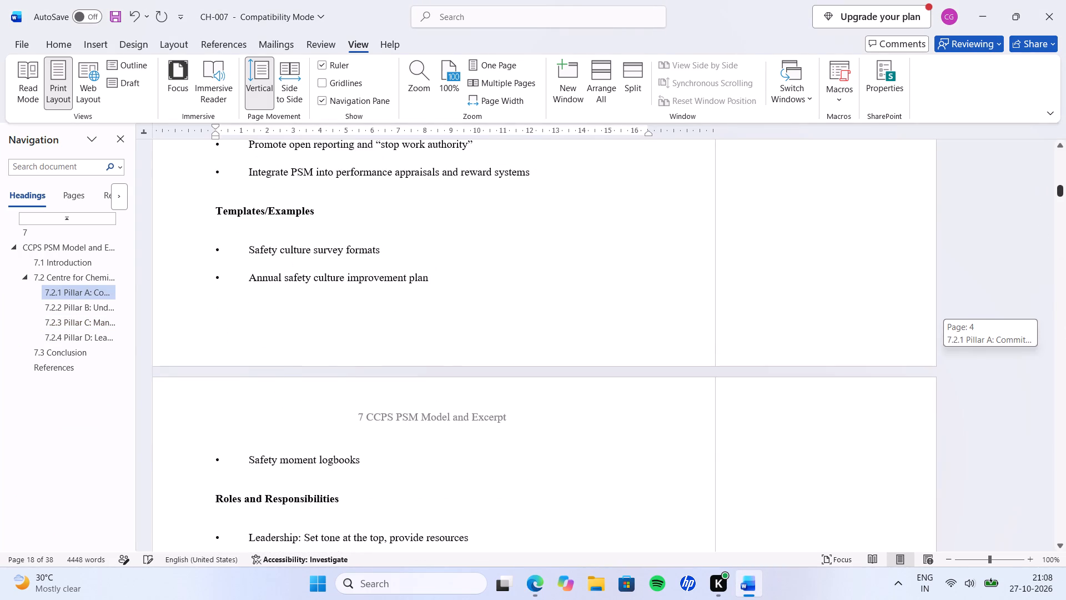
pyautogui.click(66, 268)
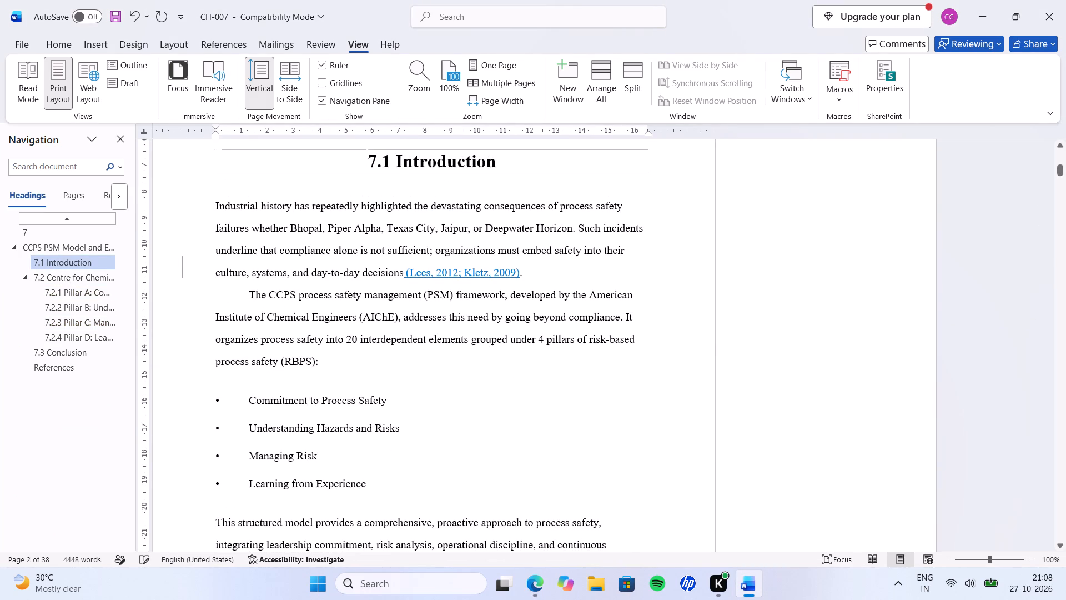
pyautogui.scroll(-9, 298, 349)
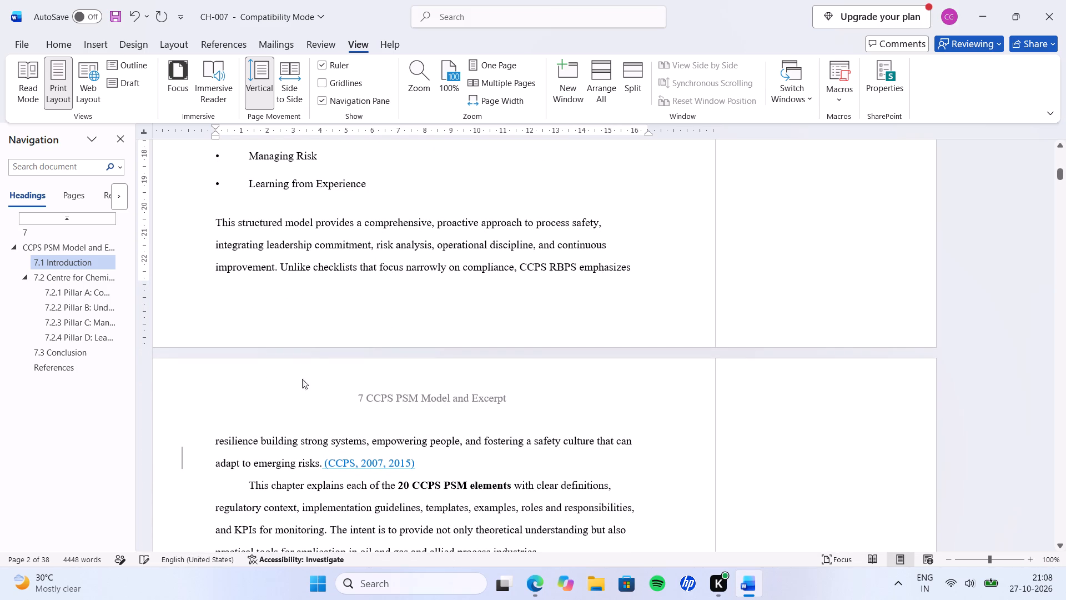
pyautogui.click(384, 462)
pyautogui.hotkey('alt', 'Tab')
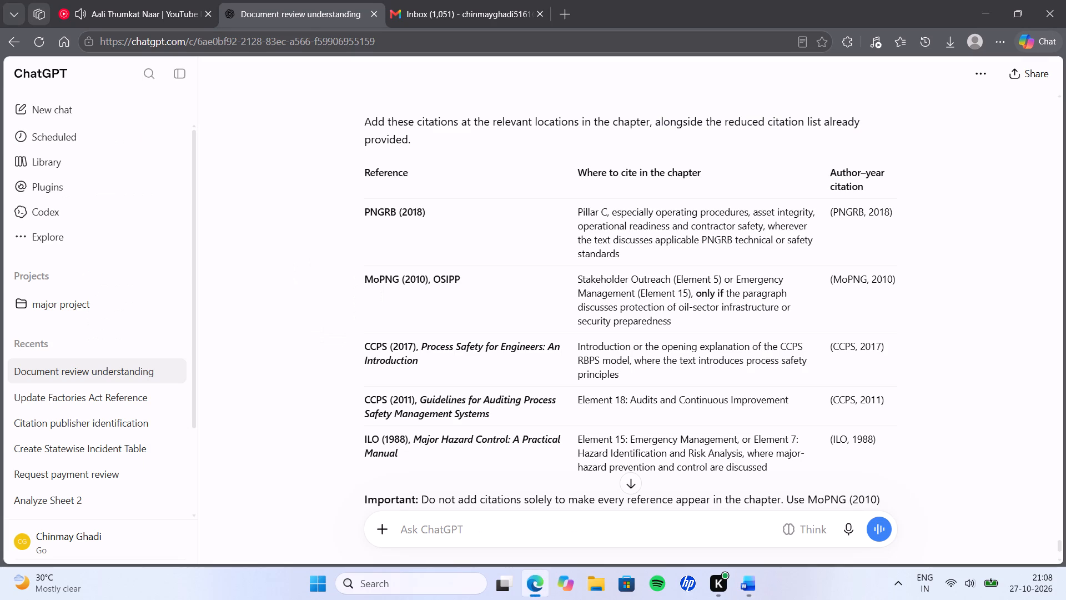
pyautogui.hotkey('alt', 'Tab')
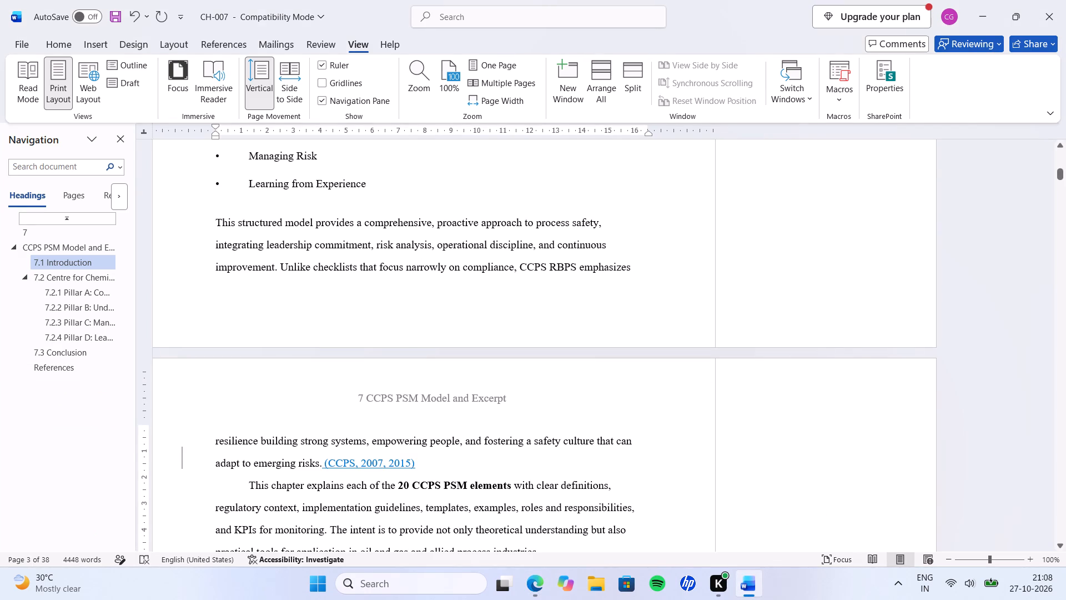
pyautogui.write(',')
pyautogui.press('space')
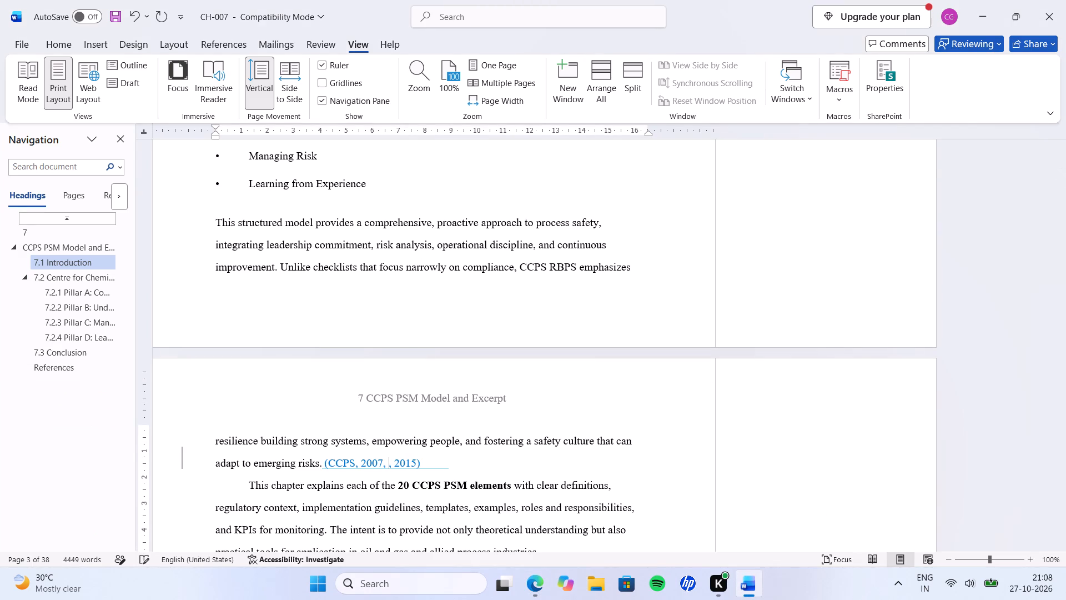
pyautogui.write('2017')
pyautogui.hotkey('alt', 'Tab')
pyautogui.hotkey('alt', 'Tab')
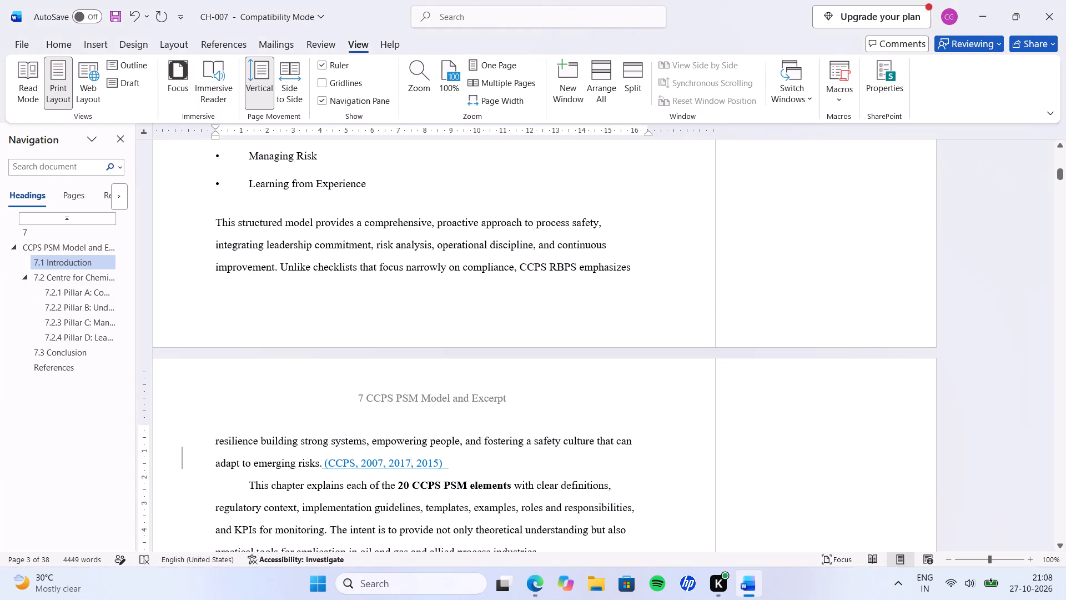
# In Word, undo the misplaced 2017 in the 7.1 Introduction's CCPS citation and add 2017 after 2015 instead.
pyautogui.hotkey('ctrl', 'z')
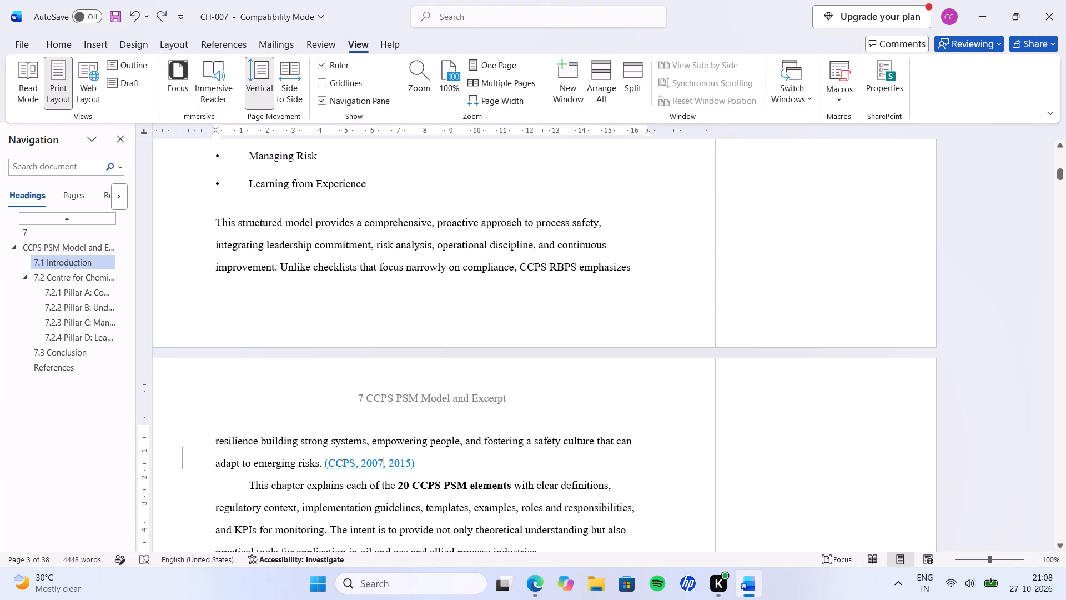
pyautogui.click(410, 464)
pyautogui.write(',')
pyautogui.press('space')
pyautogui.write('2017')
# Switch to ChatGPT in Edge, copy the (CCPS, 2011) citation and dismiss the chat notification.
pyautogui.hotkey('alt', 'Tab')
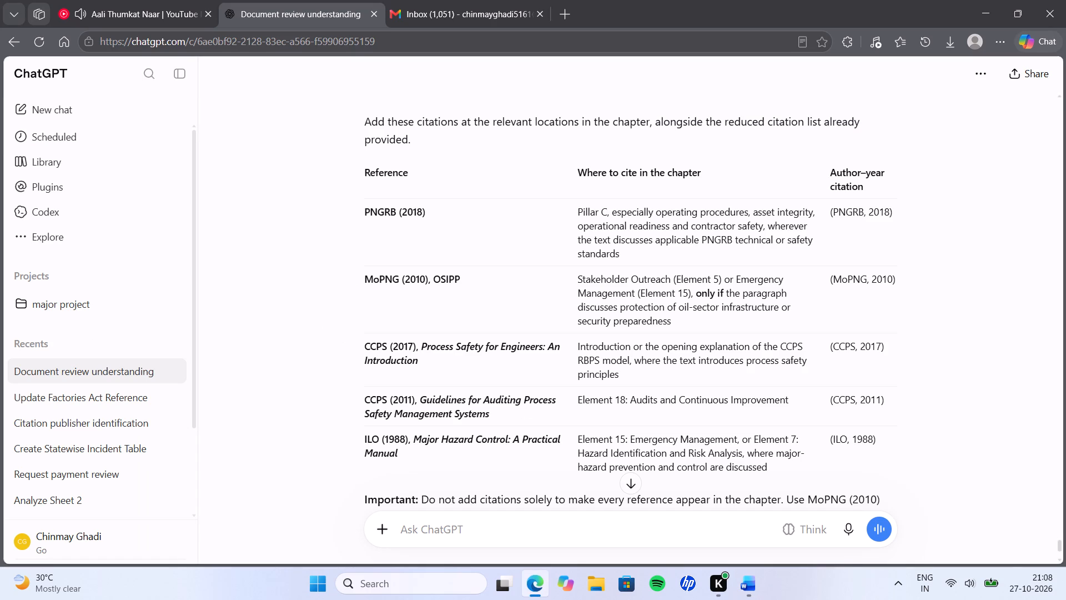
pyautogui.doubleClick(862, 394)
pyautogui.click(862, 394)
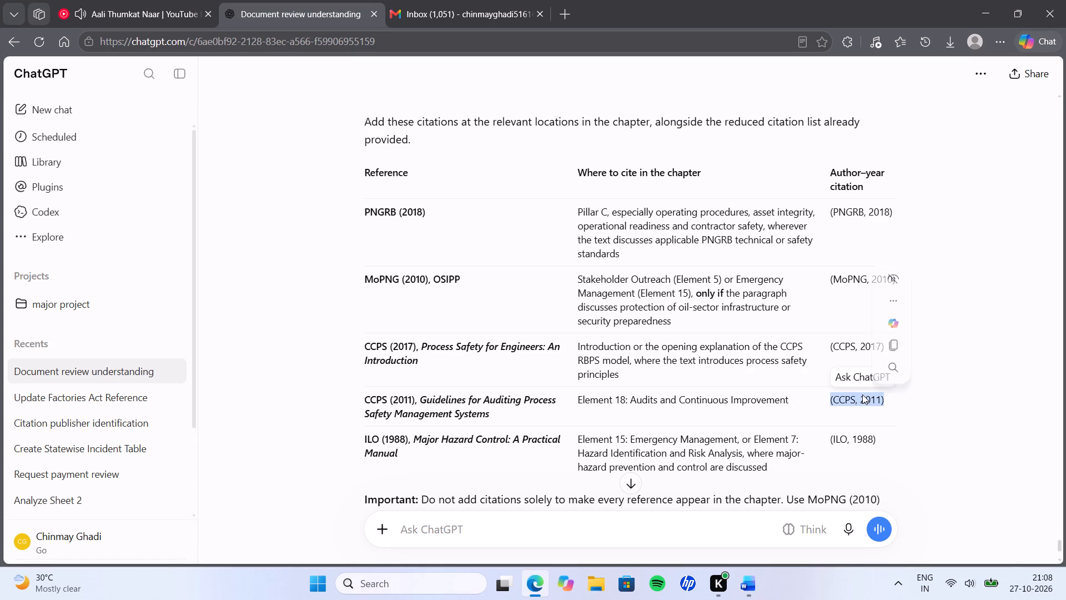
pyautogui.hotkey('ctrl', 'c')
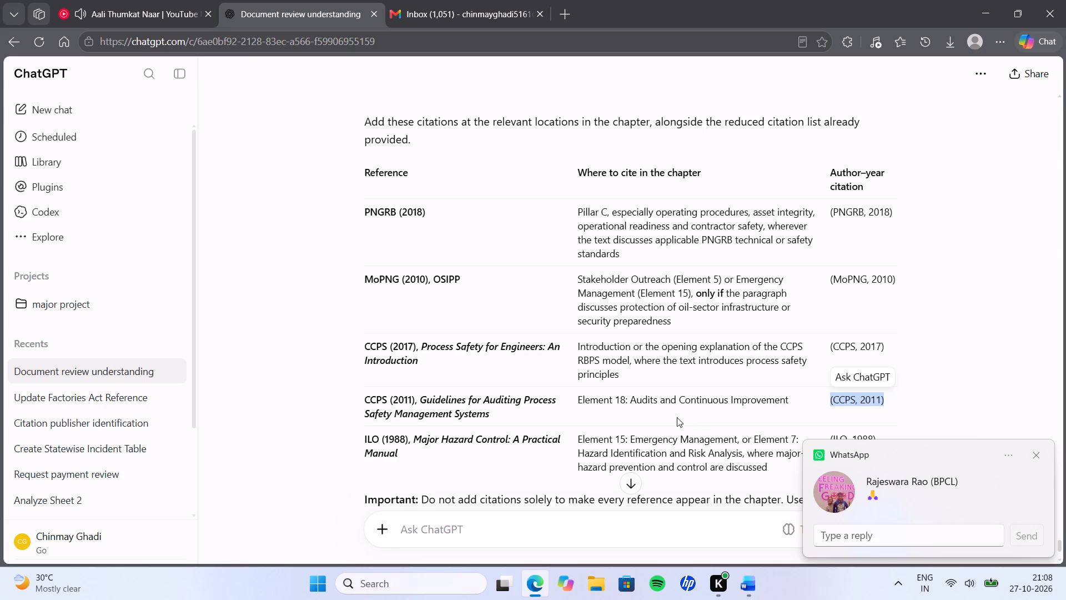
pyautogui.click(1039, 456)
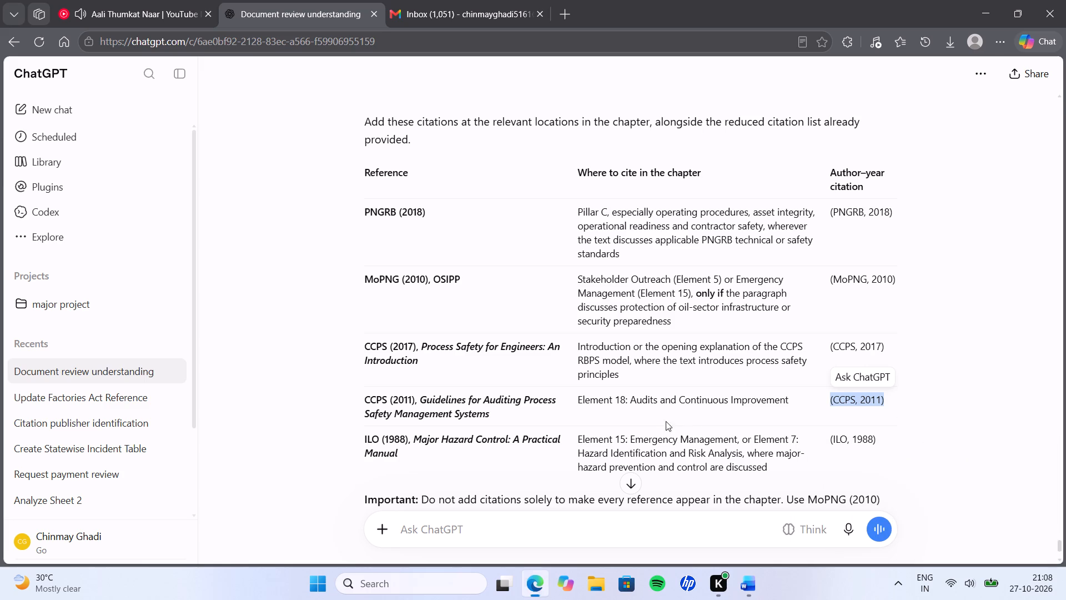
pyautogui.hotkey('alt', 'Tab')
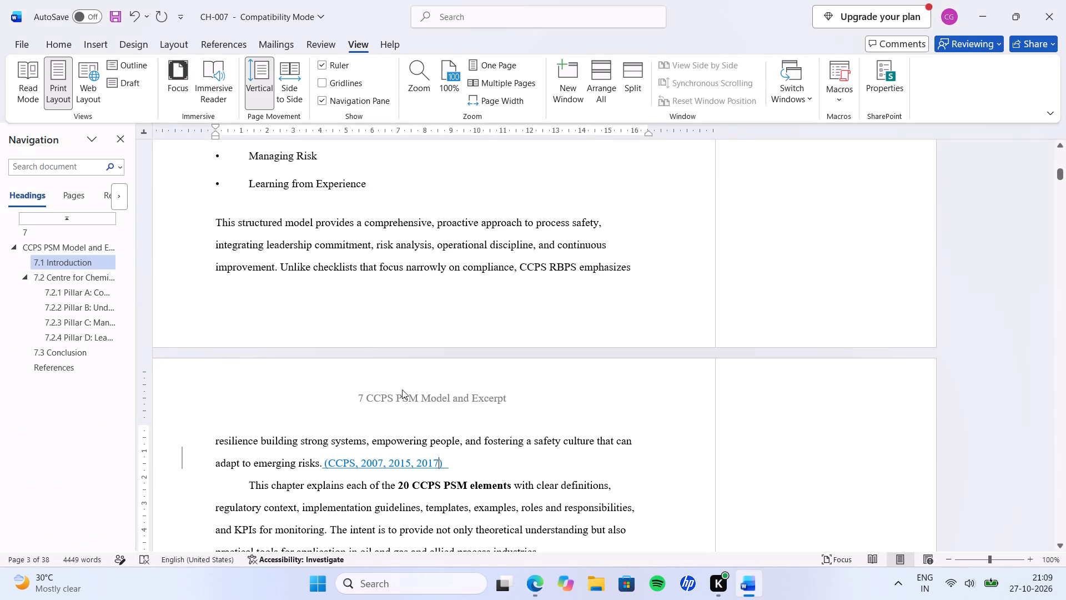
pyautogui.scroll(-10, 393, 389)
pyautogui.hotkey('alt', 'Tab')
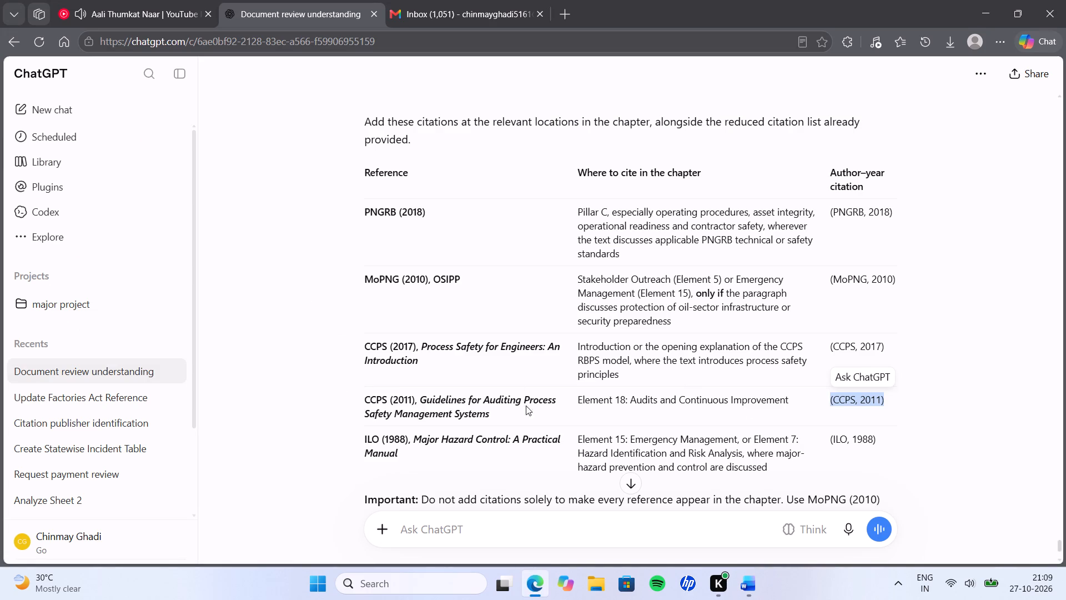
pyautogui.hotkey('alt', 'Tab')
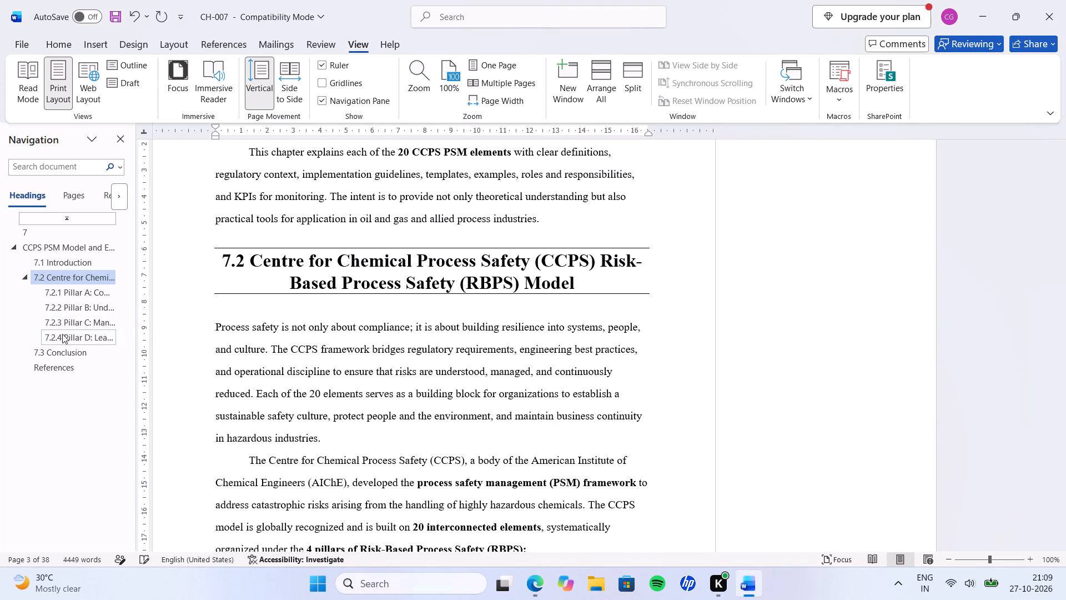
pyautogui.click(74, 330)
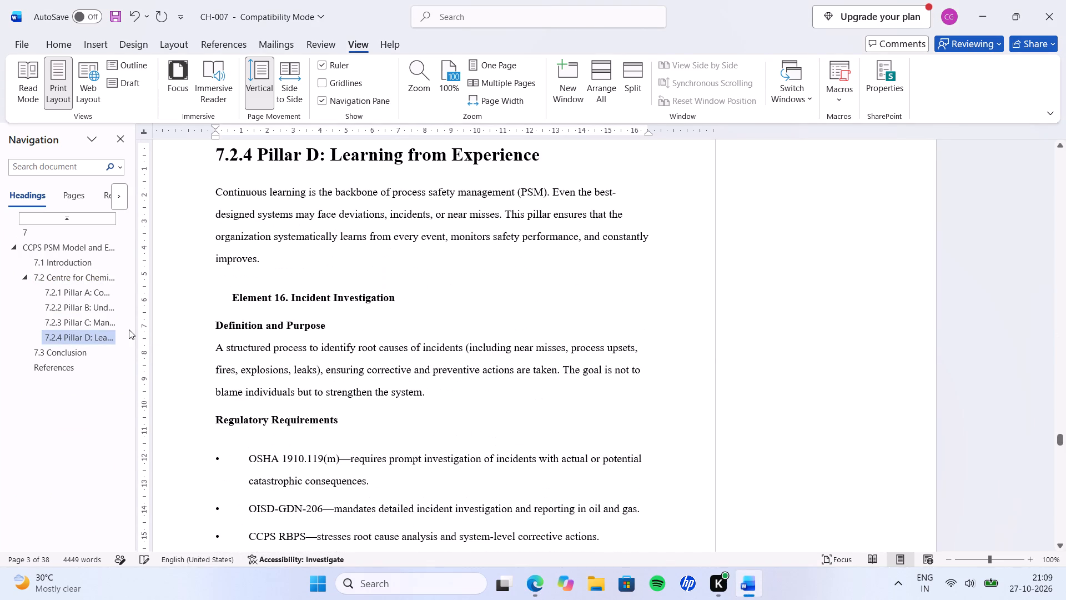
pyautogui.scroll(-20, 343, 332)
pyautogui.scroll(-19, 343, 332)
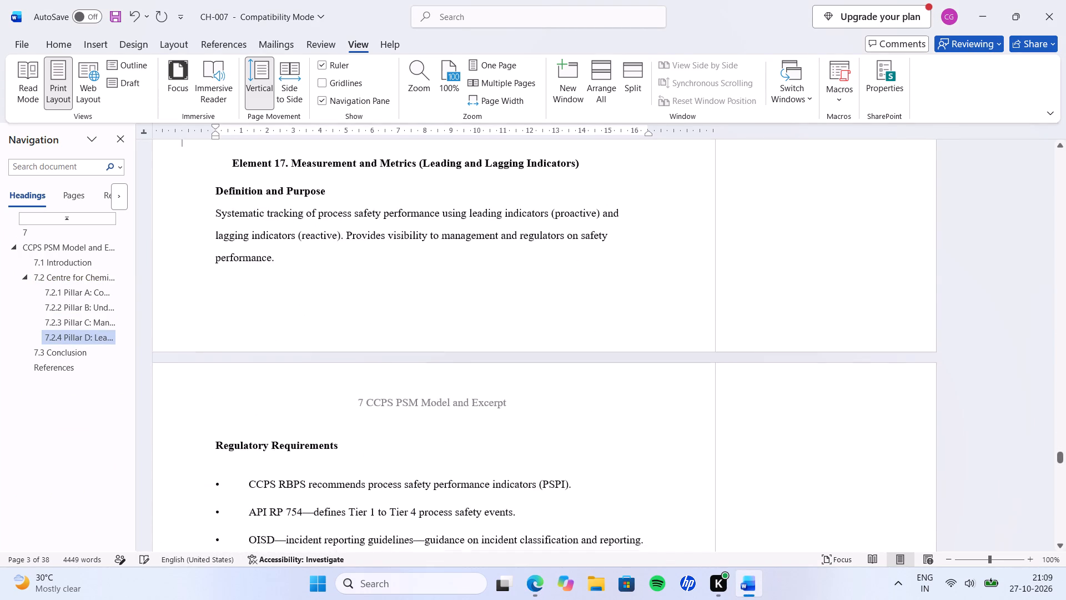
pyautogui.scroll(-20, 343, 332)
pyautogui.scroll(-20, 343, 332)
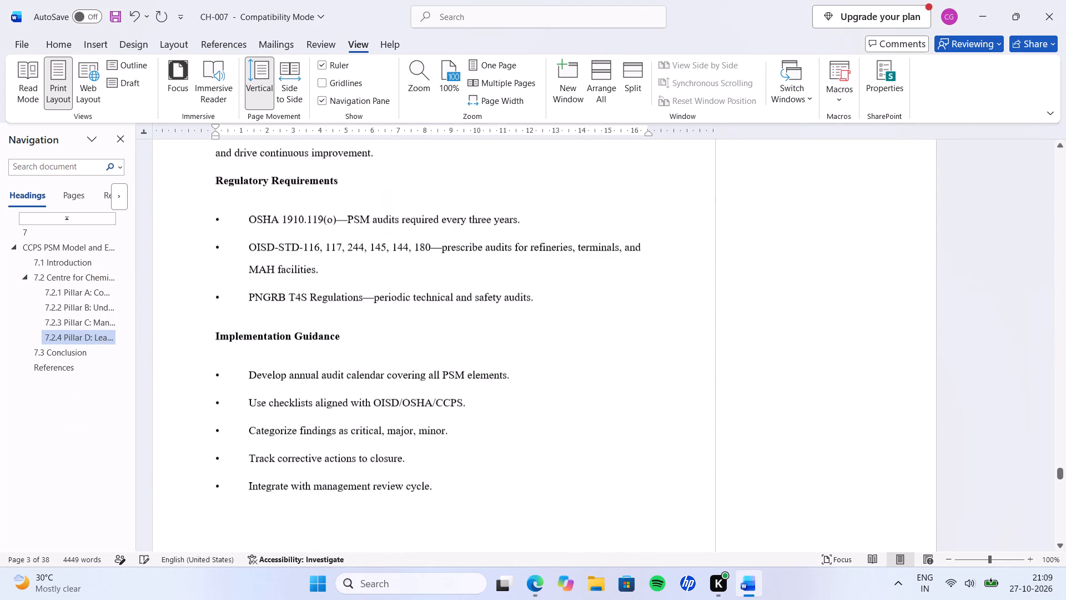
pyautogui.scroll(-17, 343, 332)
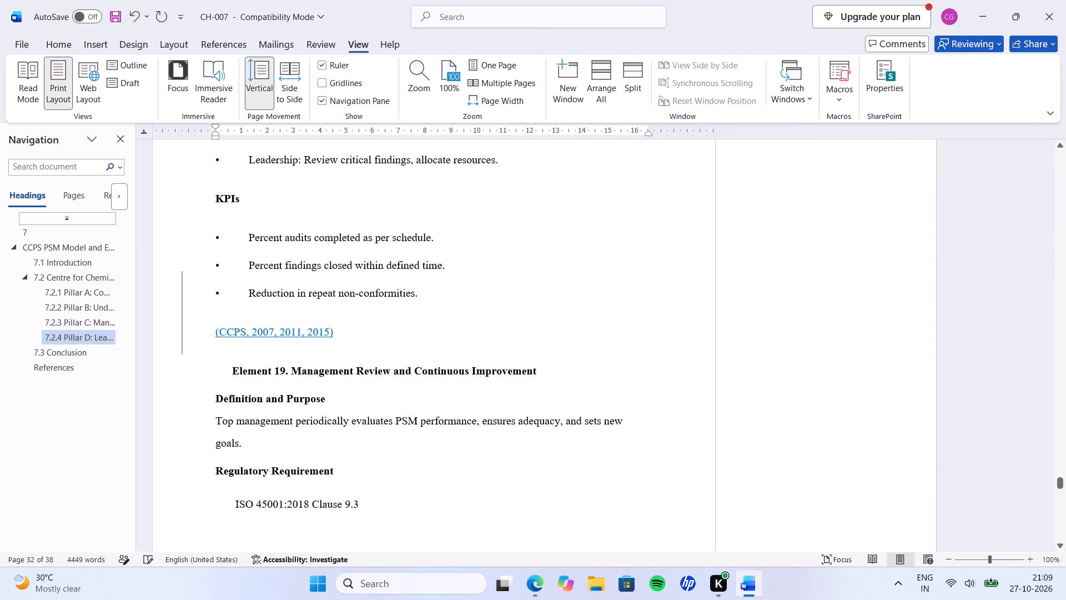
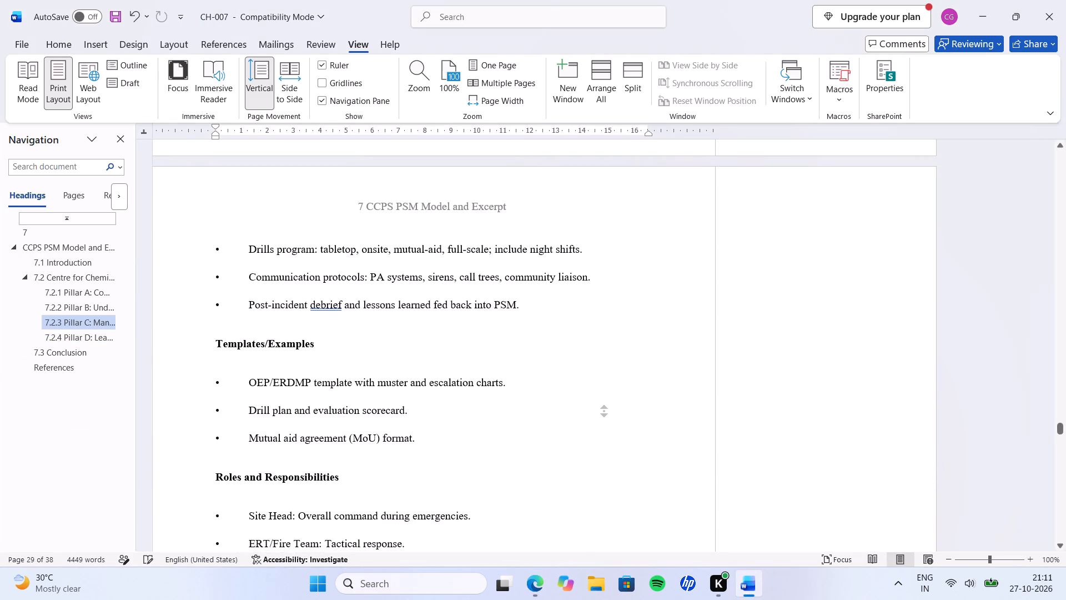
pyautogui.middleClick(604, 277)
pyautogui.scroll(-3, 602, 293)
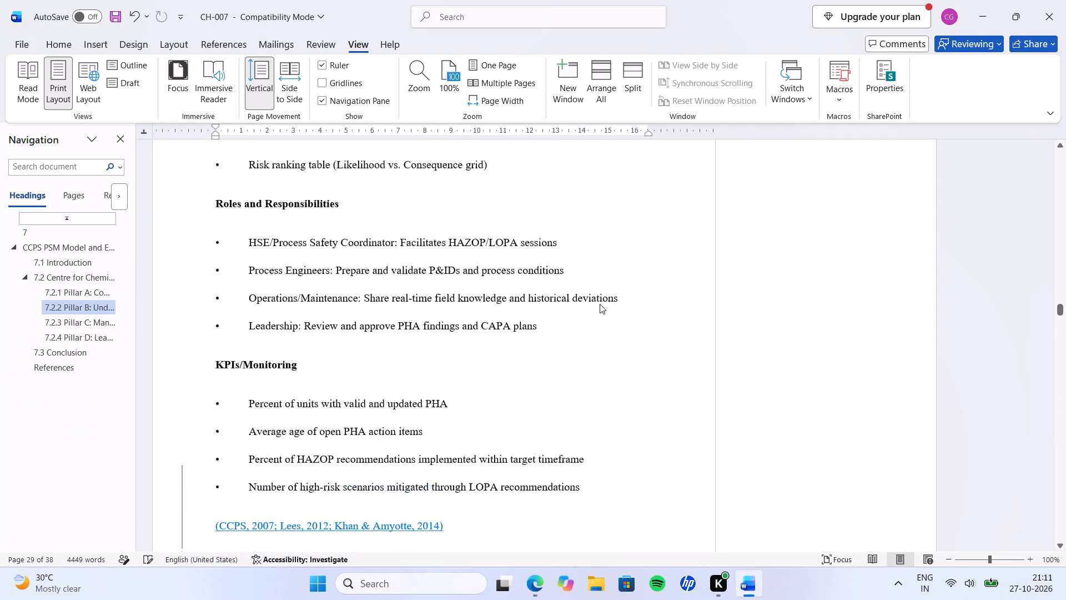
pyautogui.scroll(-3, 600, 304)
pyautogui.middleClick(653, 387)
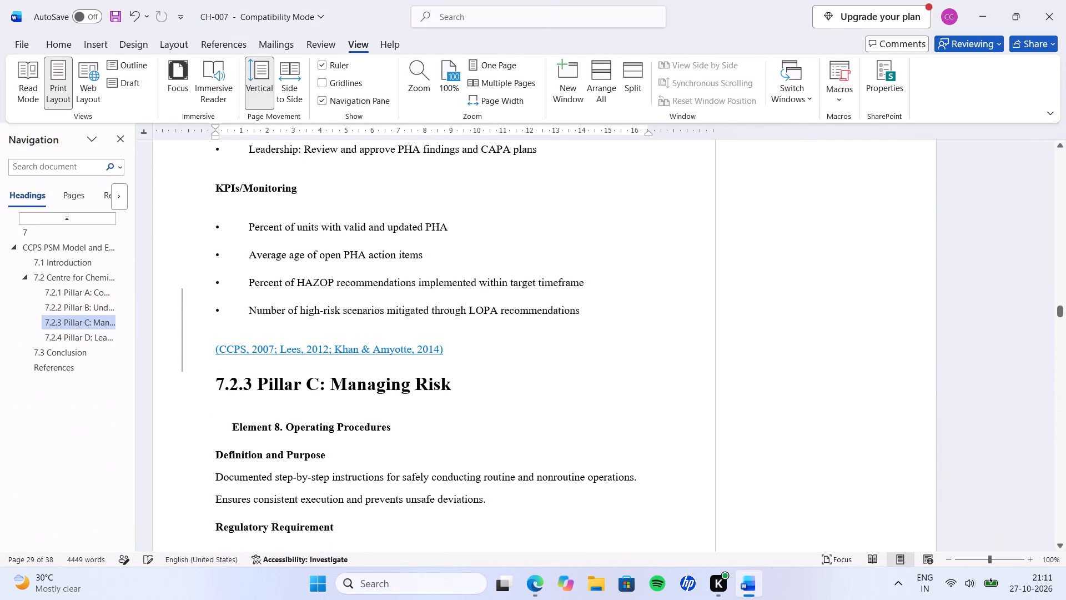
pyautogui.middleClick(655, 243)
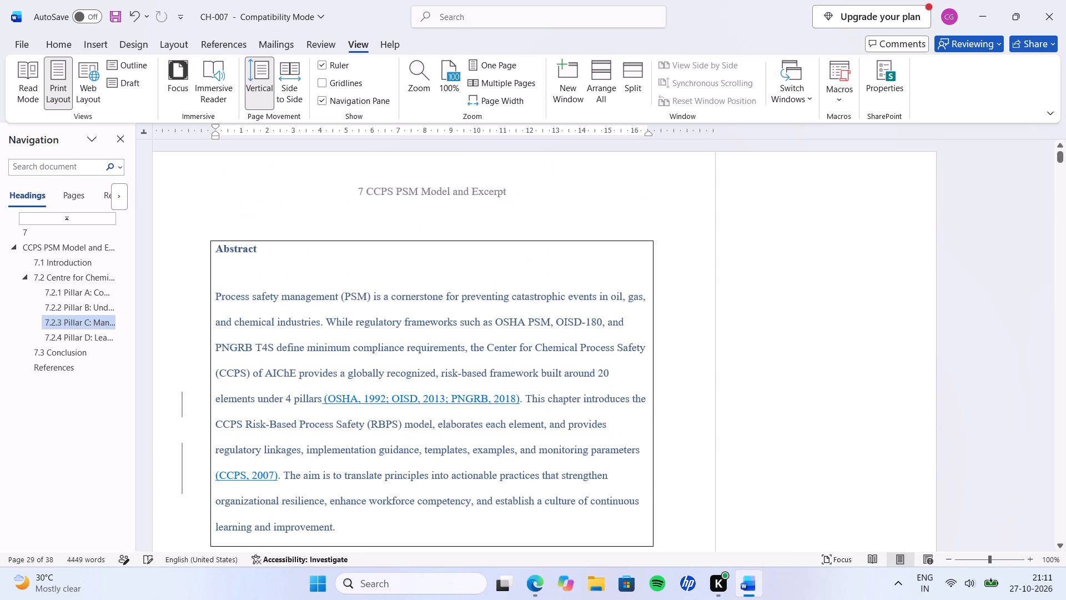
pyautogui.scroll(-20, 648, 269)
pyautogui.middleClick(642, 306)
pyautogui.scroll(-1, 642, 306)
pyautogui.middleClick(660, 389)
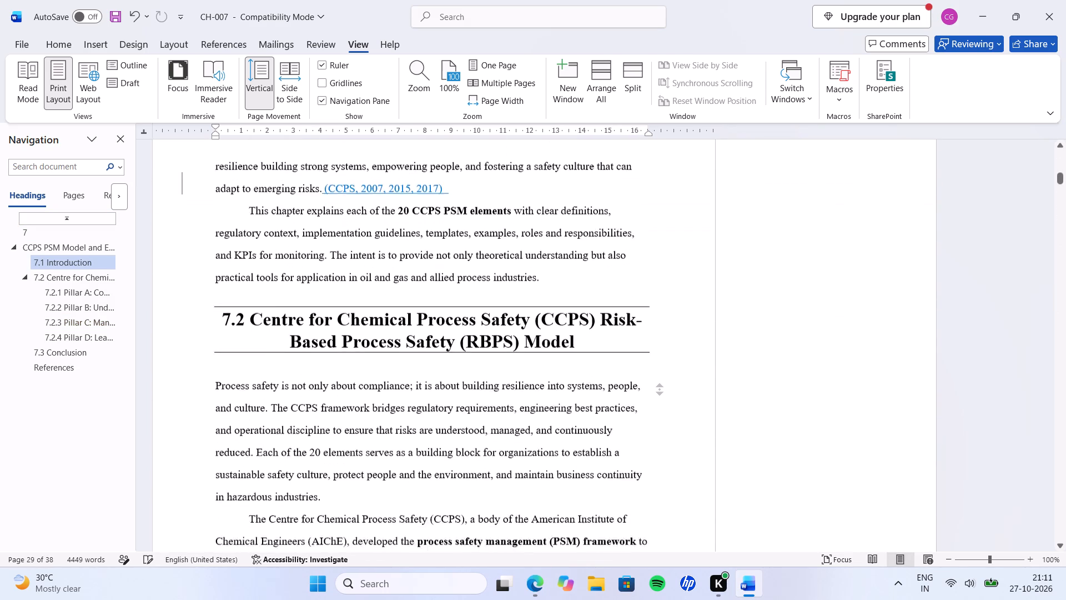
pyautogui.middleClick(661, 473)
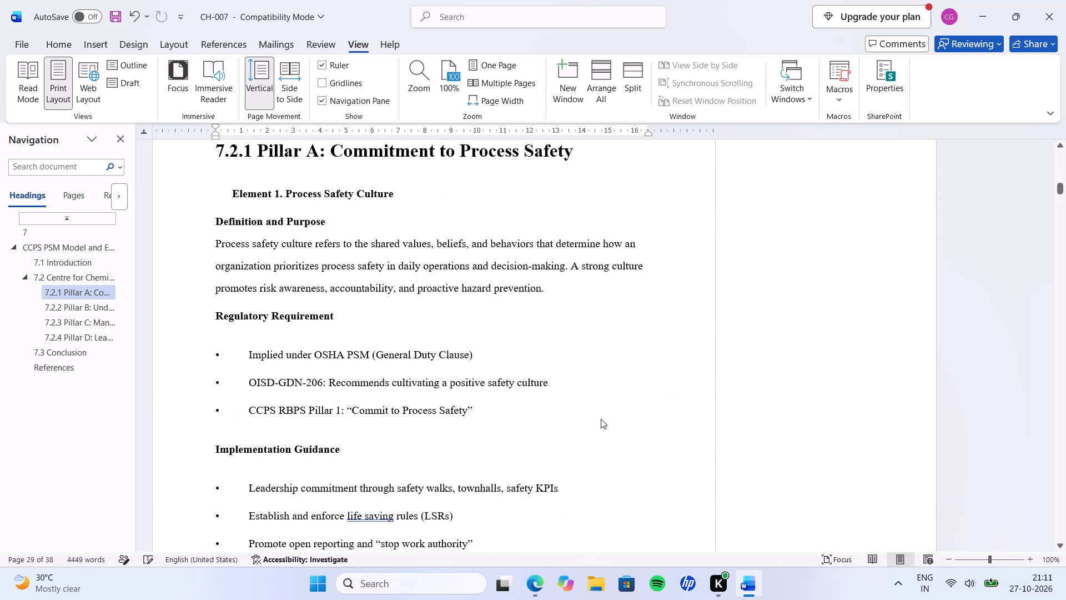
pyautogui.scroll(-11, 555, 374)
pyautogui.scroll(-14, 555, 374)
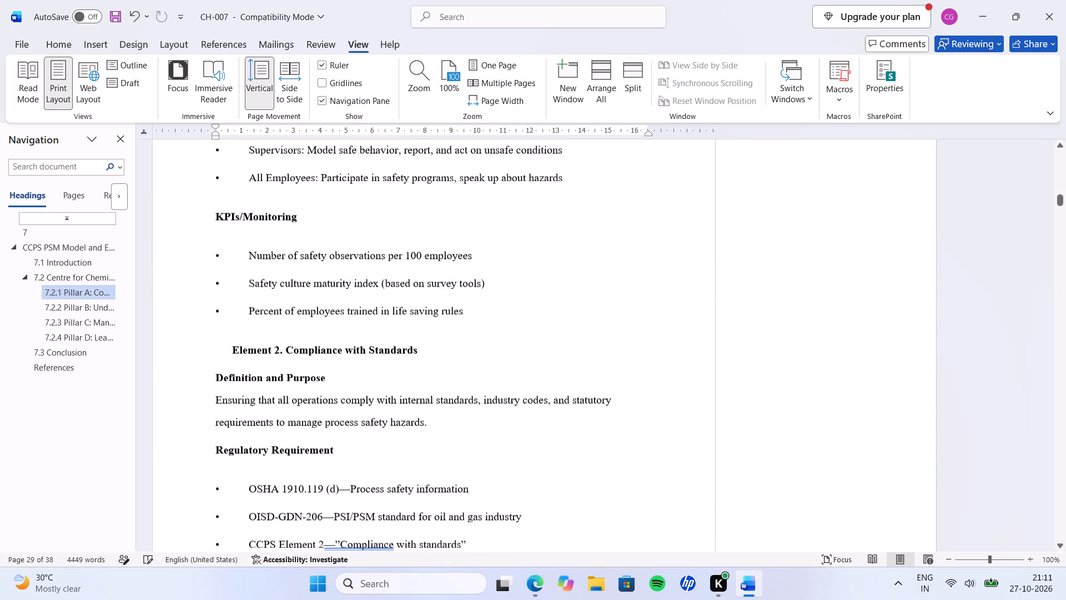
pyautogui.click(487, 291)
pyautogui.press('Return')
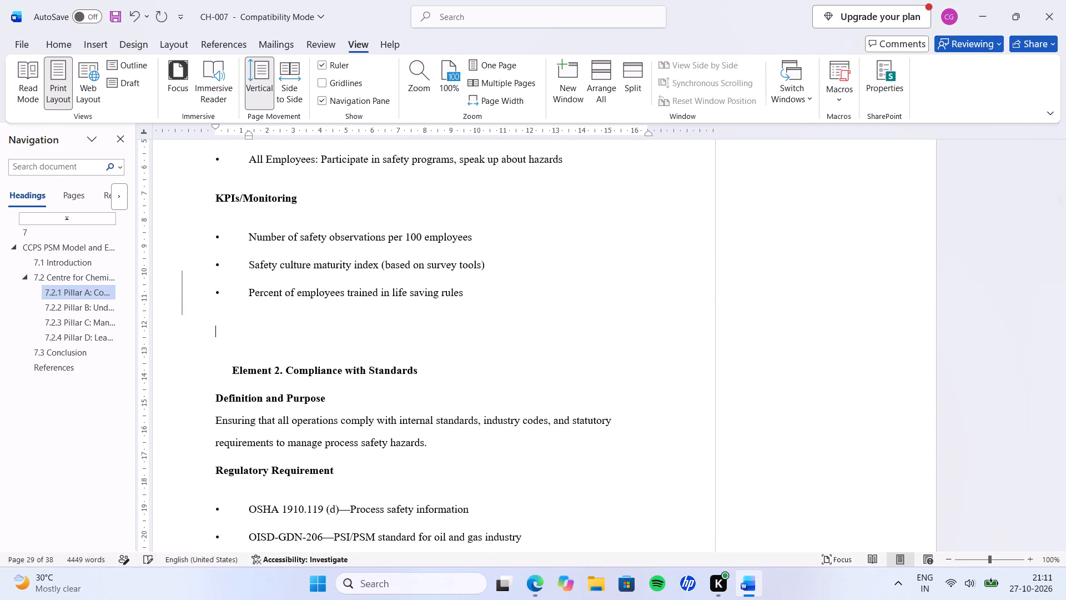
pyautogui.hotkey('alt', 'Tab')
pyautogui.hotkey('alt', 'Tab')
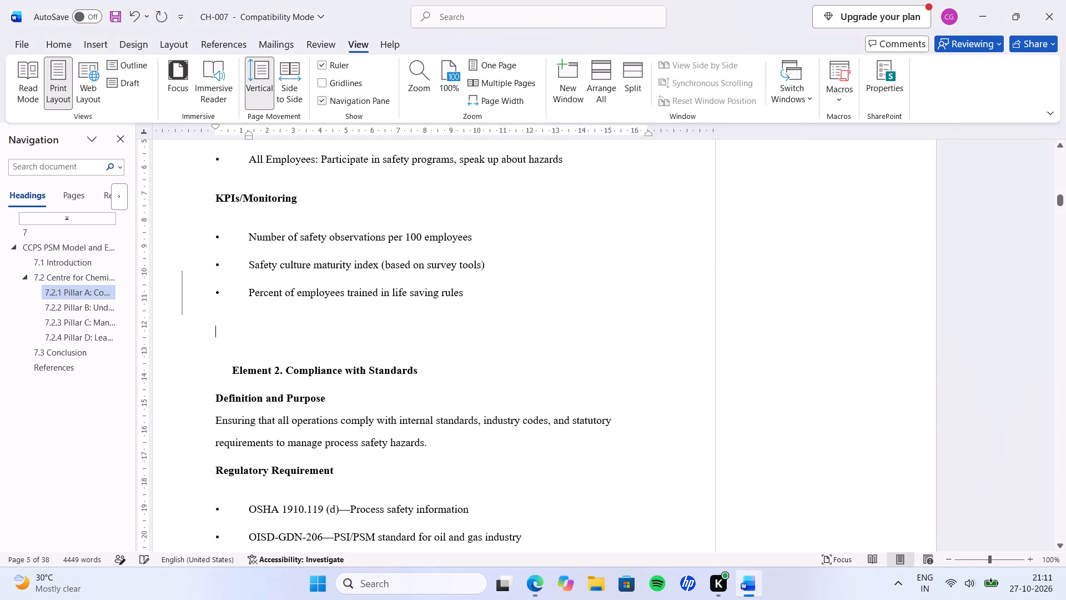
pyautogui.hotkey('ctrl', 'v')
# Copy ChatGPT's Element 2 citation, (CCPS, 2007; OSHA, 1992; OISD, 2013), and paste it on a new line after Element 2's KPIs/Monitoring list in Word.
pyautogui.hotkey('alt', 'Tab')
pyautogui.tripleClick(625, 368)
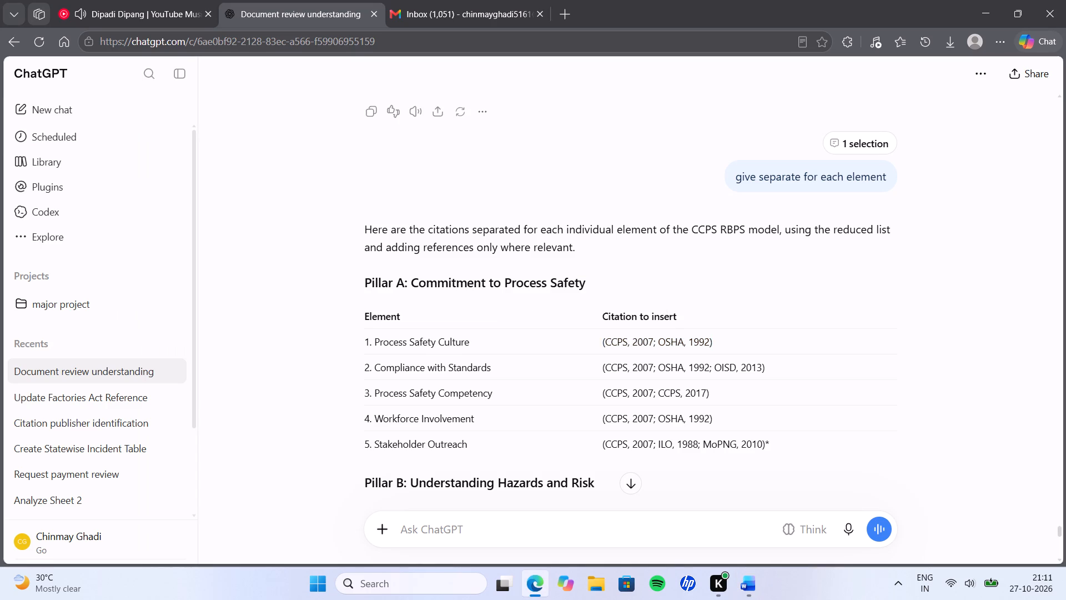
pyautogui.hotkey('ctrl', 'c')
pyautogui.hotkey('alt', 'Tab')
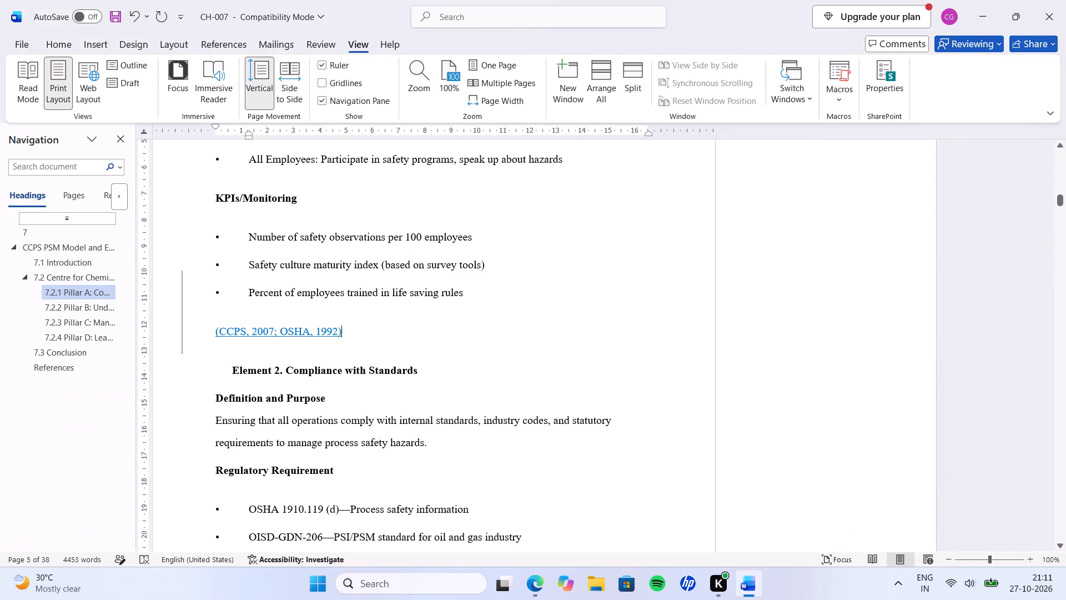
pyautogui.scroll(-20, 726, 371)
pyautogui.scroll(-6, 726, 371)
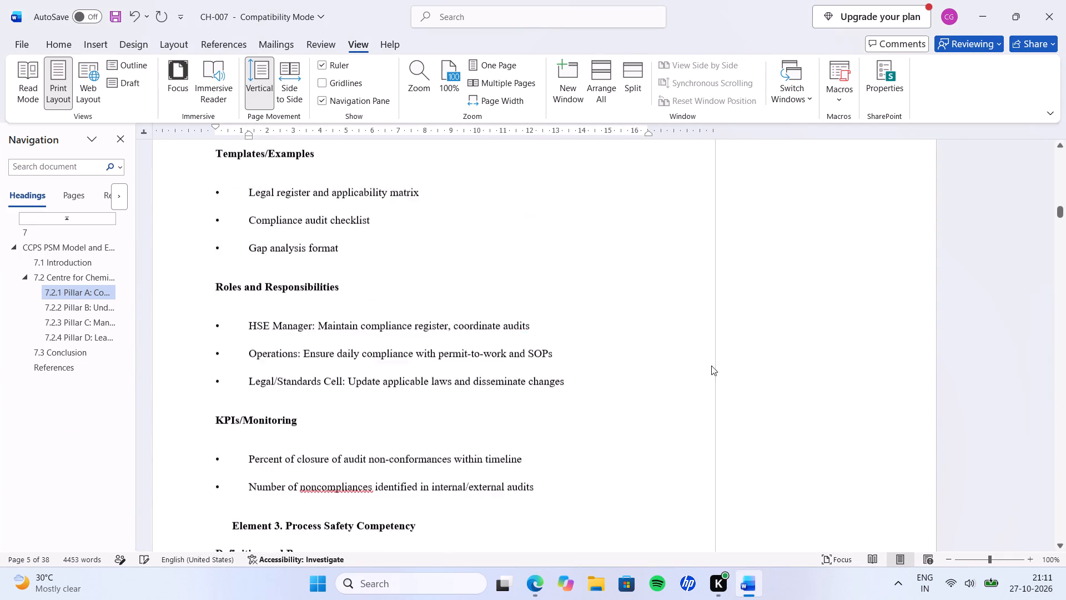
pyautogui.scroll(-5, 711, 366)
pyautogui.scroll(-2, 516, 363)
pyautogui.scroll(4, 435, 337)
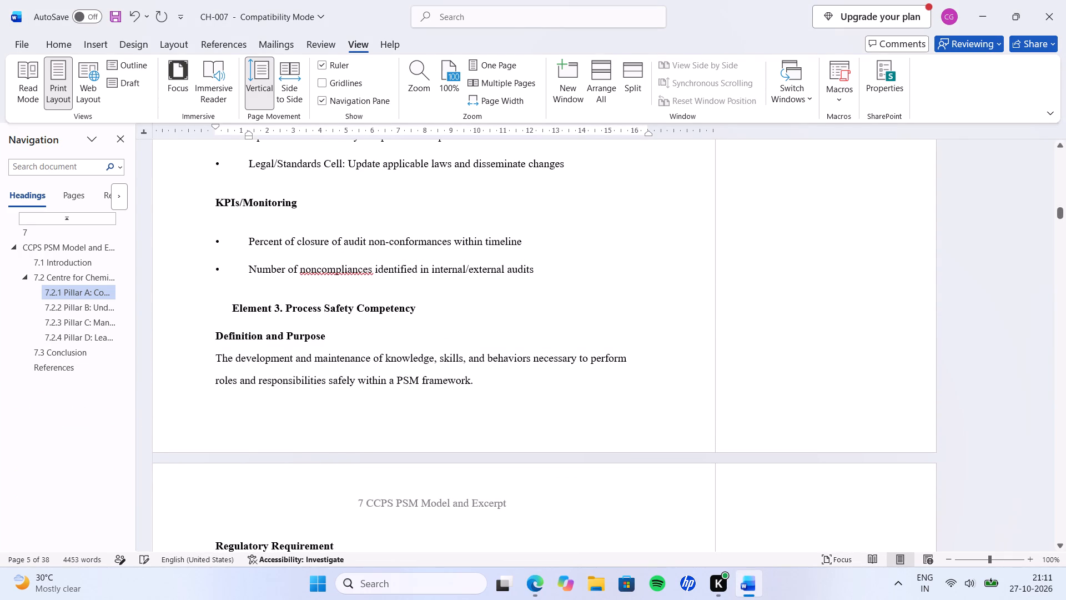
pyautogui.click(545, 278)
pyautogui.press('Return')
pyautogui.hotkey('ctrl', 'v')
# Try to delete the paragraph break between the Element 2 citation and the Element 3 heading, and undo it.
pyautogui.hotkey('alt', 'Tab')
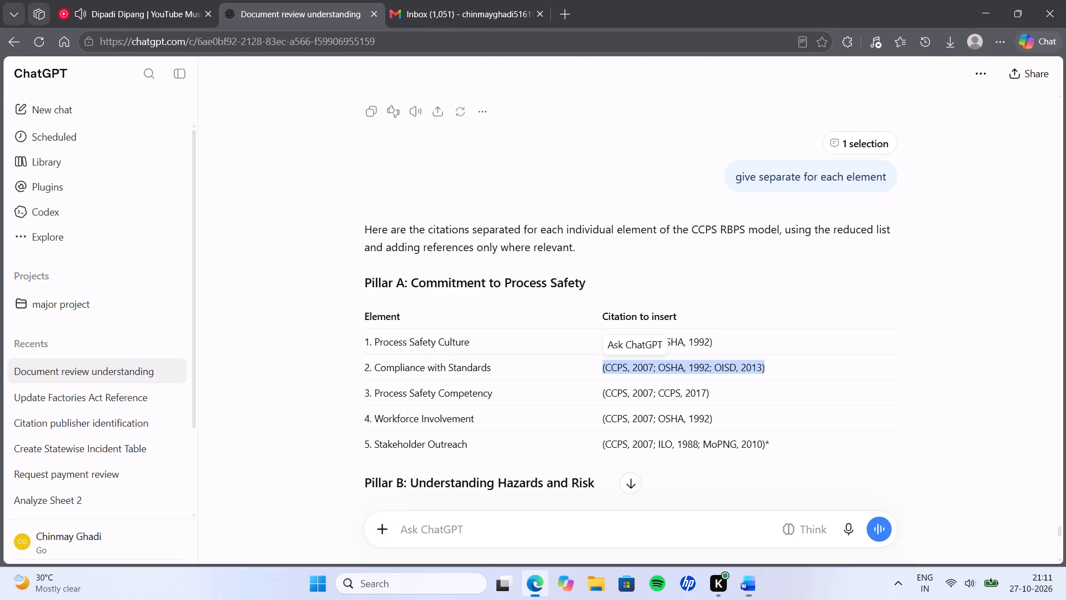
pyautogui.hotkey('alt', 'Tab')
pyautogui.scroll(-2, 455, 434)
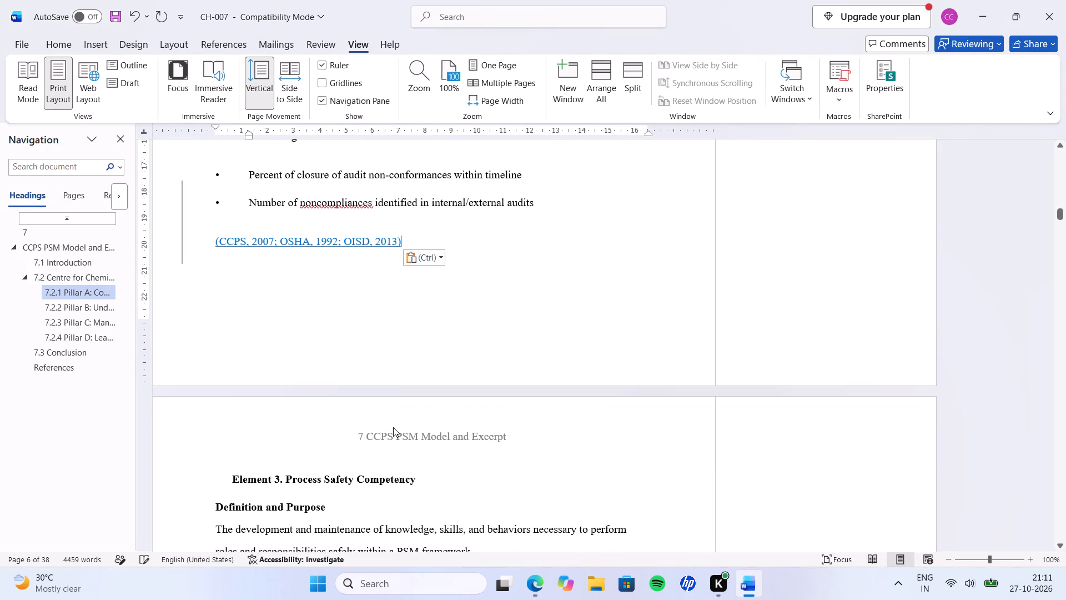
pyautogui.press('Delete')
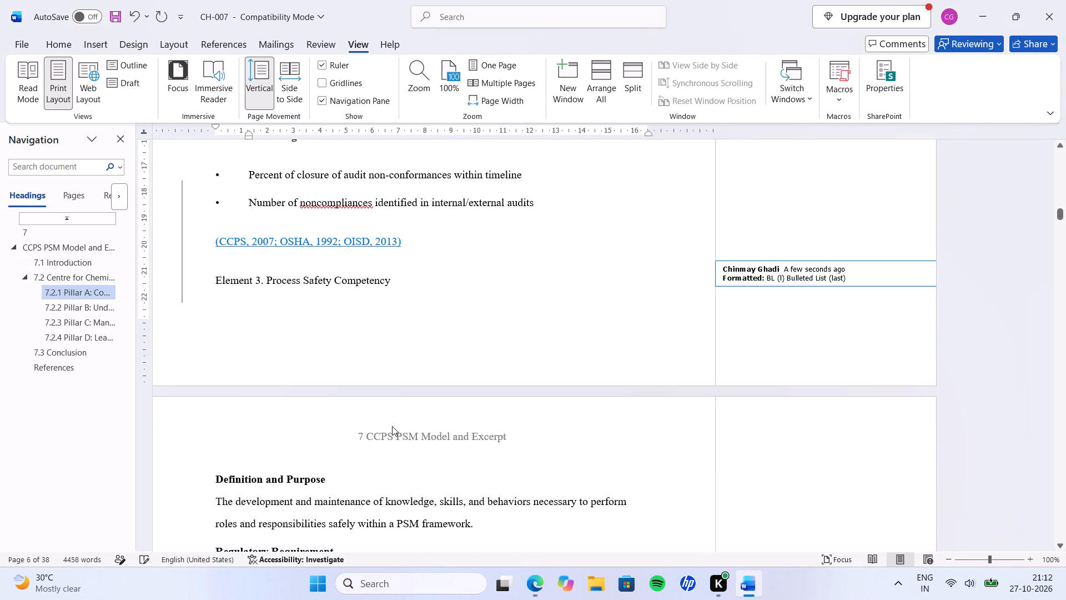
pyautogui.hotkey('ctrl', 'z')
# Copy ChatGPT's Element 3 citation, (CCPS, 2007; CCPS, 2017), and paste it on a new line after Element 3's KPIs/Monitoring list in Word.
pyautogui.hotkey('alt', 'Tab')
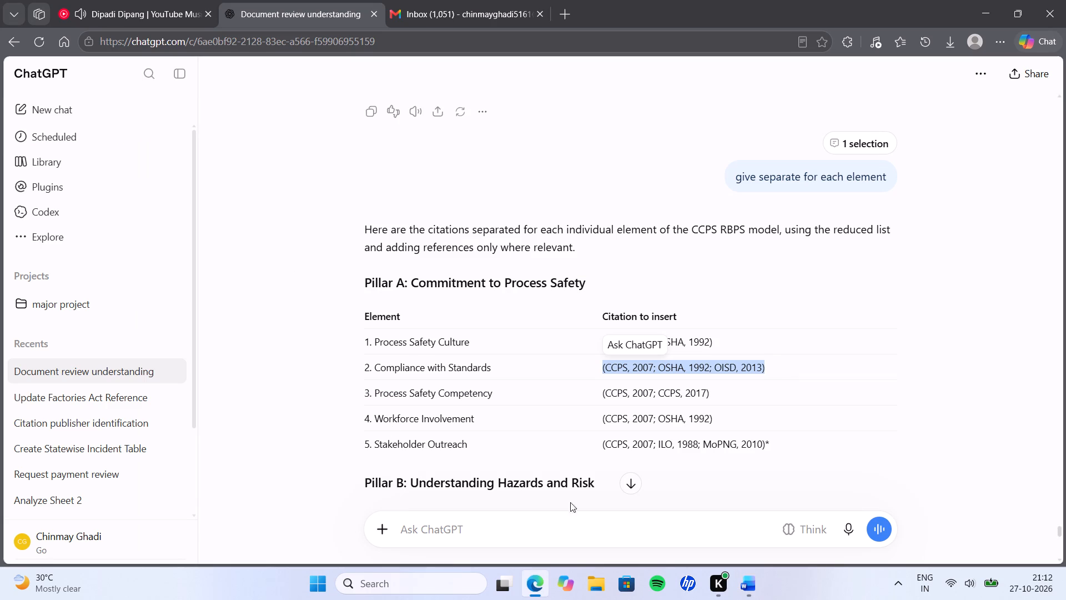
pyautogui.tripleClick(657, 389)
pyautogui.hotkey('ctrl', 'c')
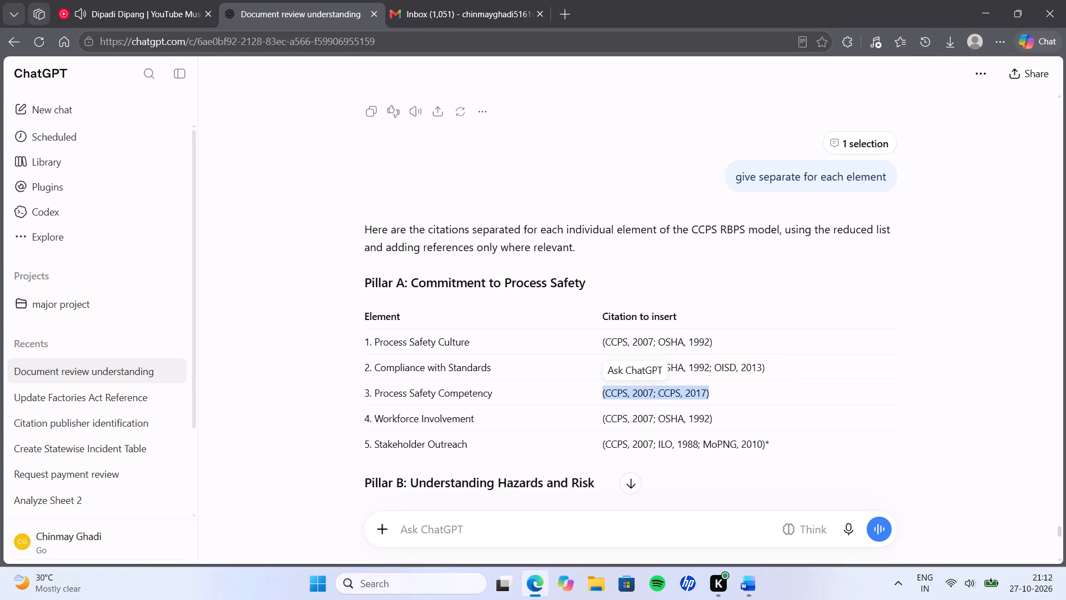
pyautogui.hotkey('alt', 'Tab')
pyautogui.scroll(-20, 454, 373)
pyautogui.scroll(-7, 454, 373)
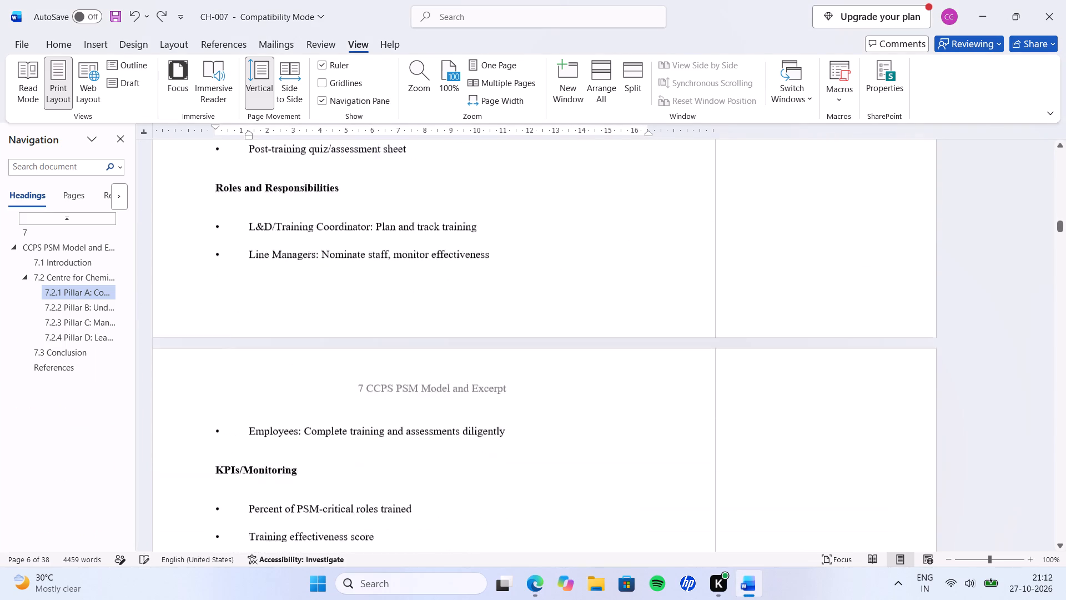
pyautogui.scroll(-6, 454, 373)
pyautogui.click(535, 258)
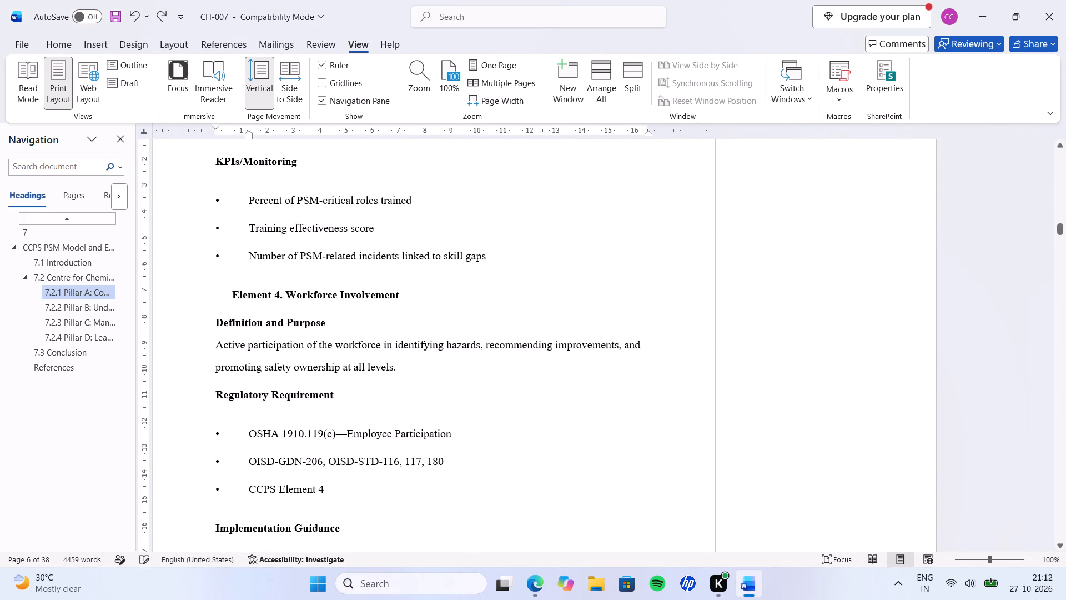
pyautogui.press('Return')
pyautogui.hotkey('ctrl', 'v')
# Copy ChatGPT's Element 4 citation, (CCPS, 2007; OSHA, 1992), and paste it on a new line after Element 4's KPIs/Monitoring list in Word.
pyautogui.hotkey('alt', 'Tab')
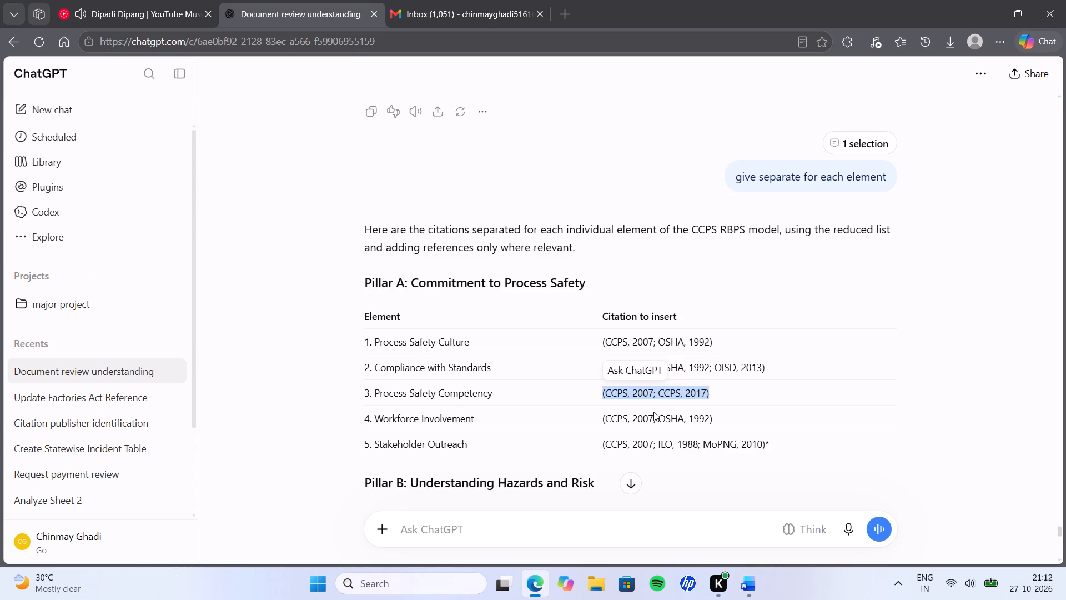
pyautogui.tripleClick(653, 412)
pyautogui.hotkey('ctrl', 'c')
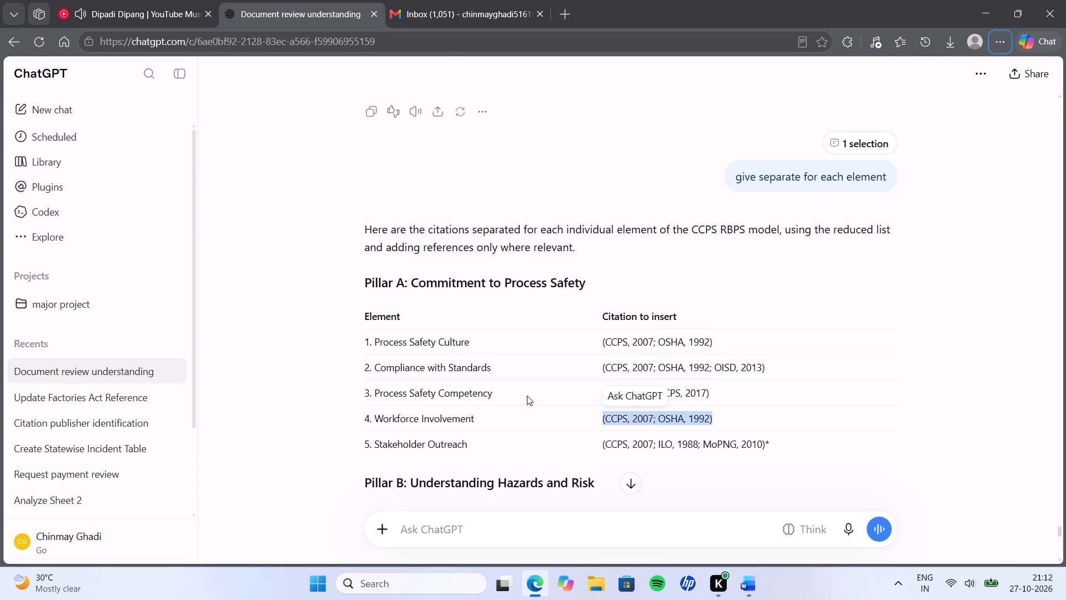
pyautogui.hotkey('alt', 'Tab')
pyautogui.scroll(-20, 493, 384)
pyautogui.scroll(-10, 493, 384)
pyautogui.click(563, 195)
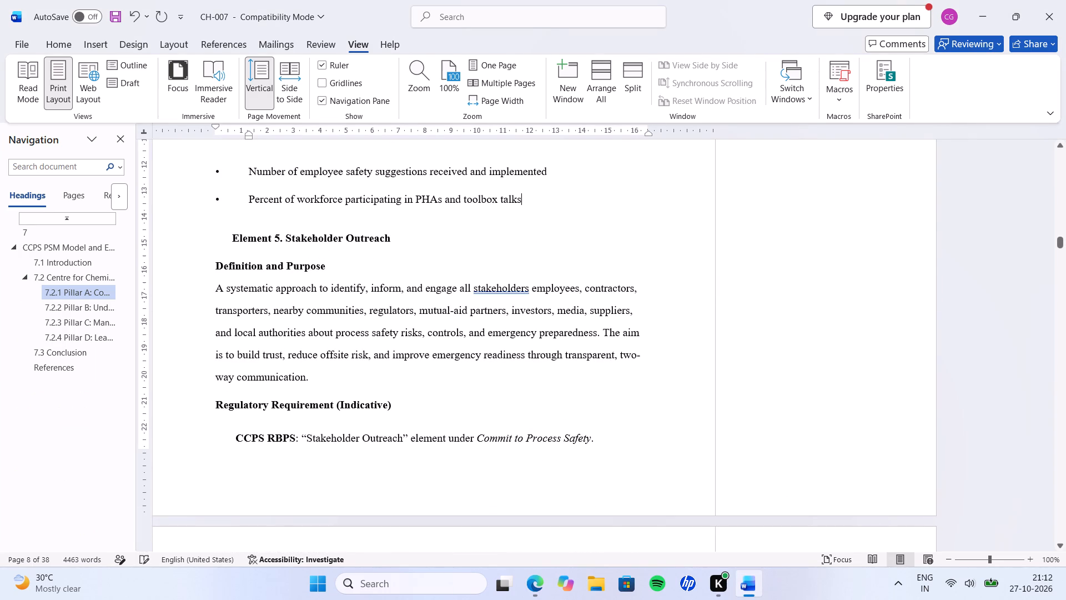
pyautogui.press('Return')
pyautogui.hotkey('ctrl', 'v')
pyautogui.hotkey('alt', 'Tab')
pyautogui.scroll(-3, 579, 264)
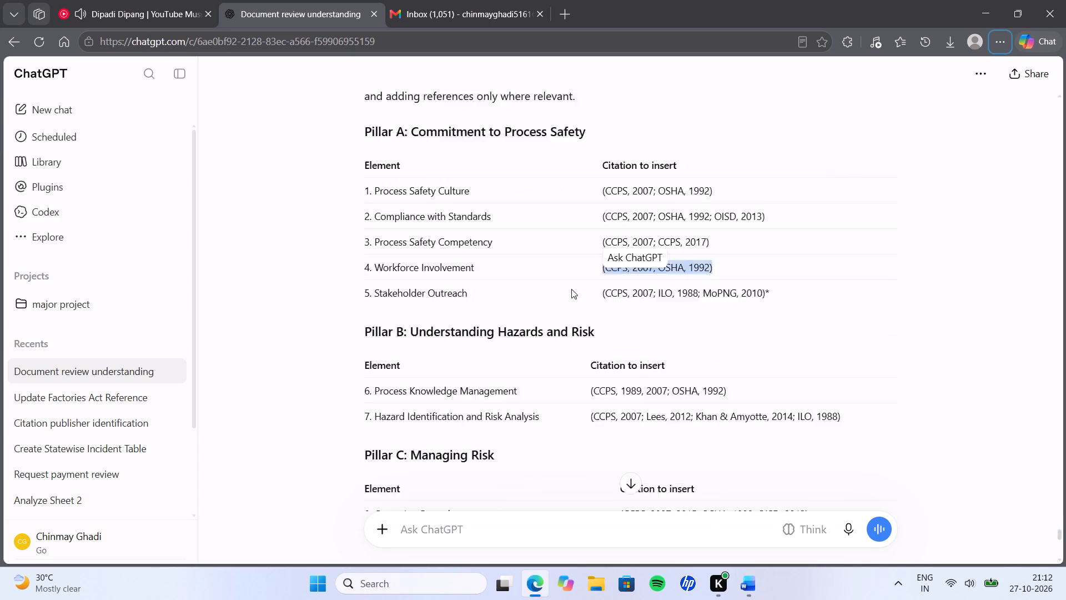
pyautogui.hotkey('alt', 'Tab')
pyautogui.scroll(-8, 585, 279)
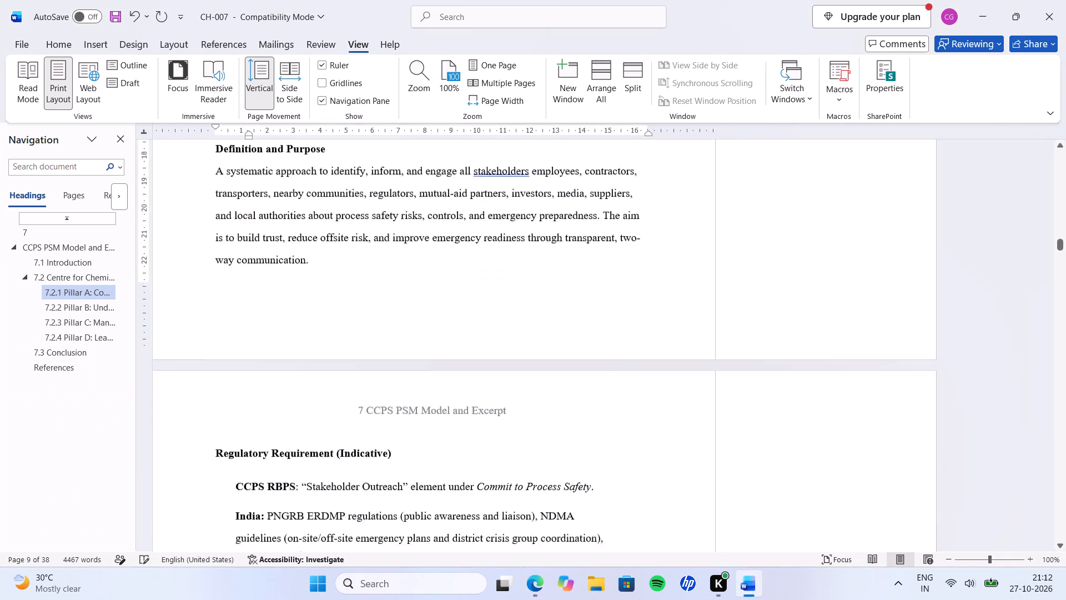
pyautogui.scroll(-10, 580, 277)
pyautogui.scroll(5, 577, 276)
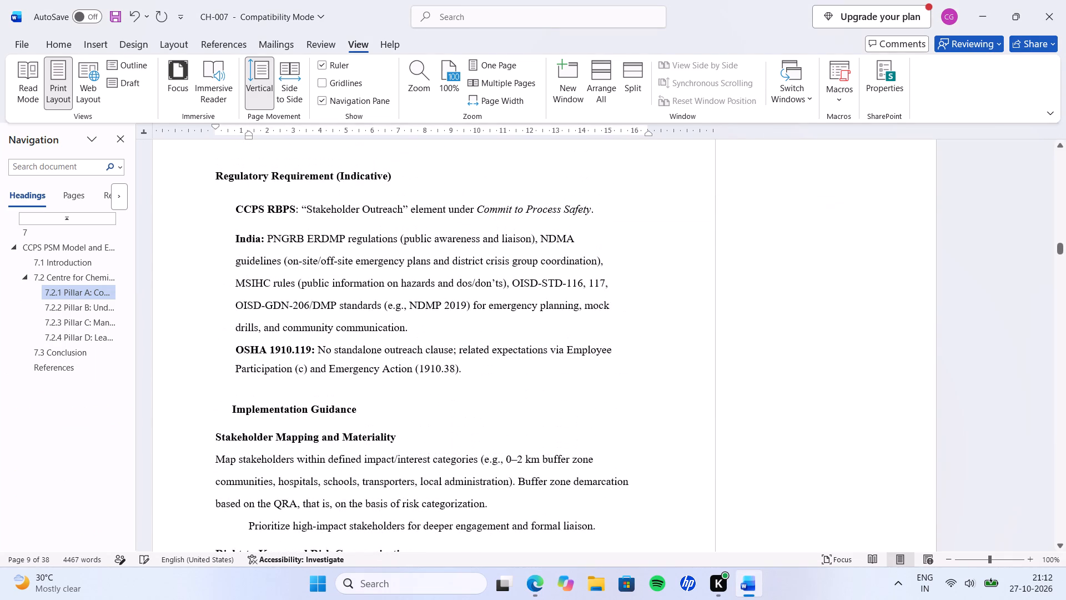
pyautogui.scroll(-12, 577, 276)
pyautogui.scroll(19, 577, 276)
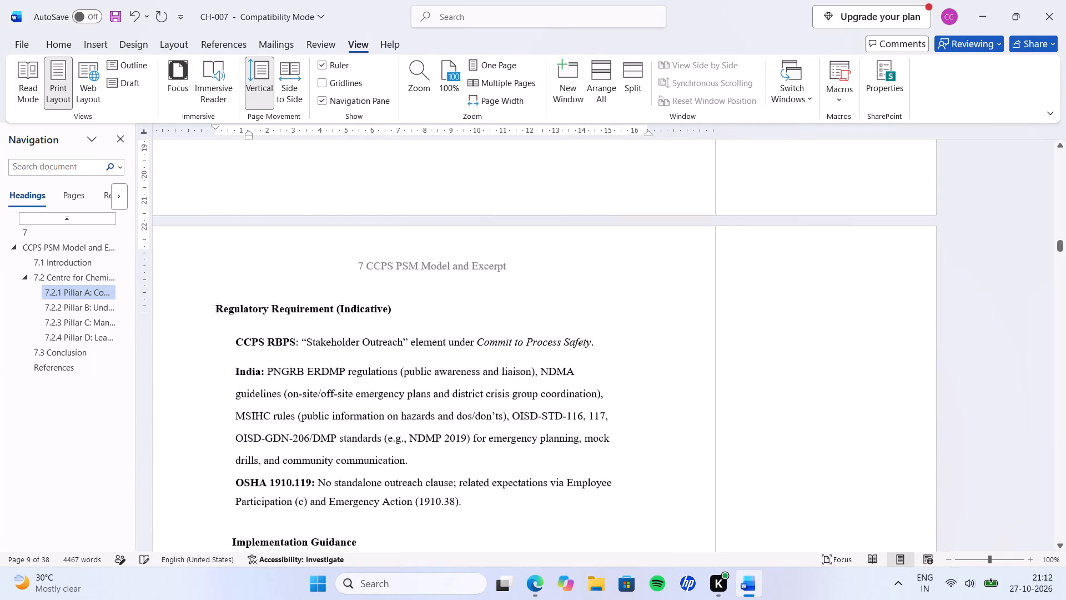
pyautogui.scroll(7, 577, 276)
pyautogui.keyDown('ctrl'); pyautogui.scroll(-1, 577, 276); pyautogui.keyUp('ctrl')
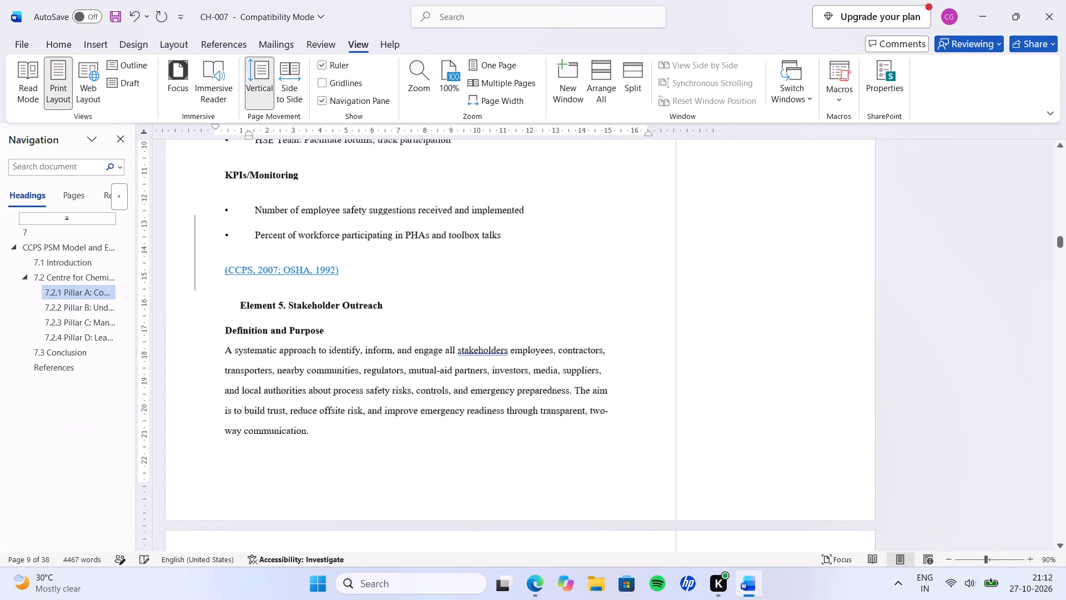
pyautogui.scroll(-20, 510, 298)
pyautogui.scroll(-5, 510, 298)
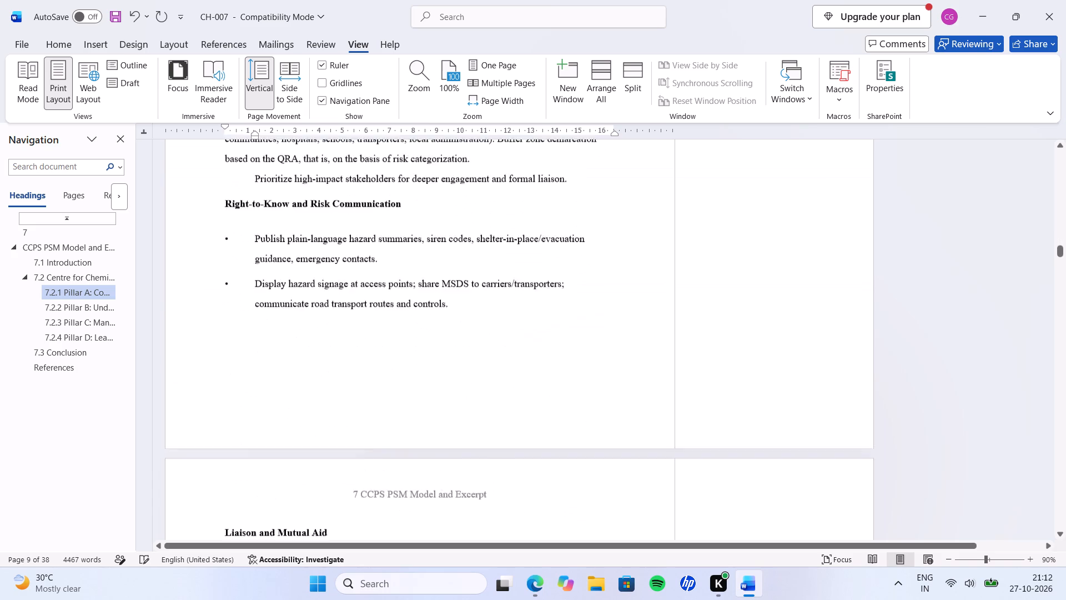
pyautogui.scroll(-20, 505, 297)
pyautogui.scroll(-11, 505, 297)
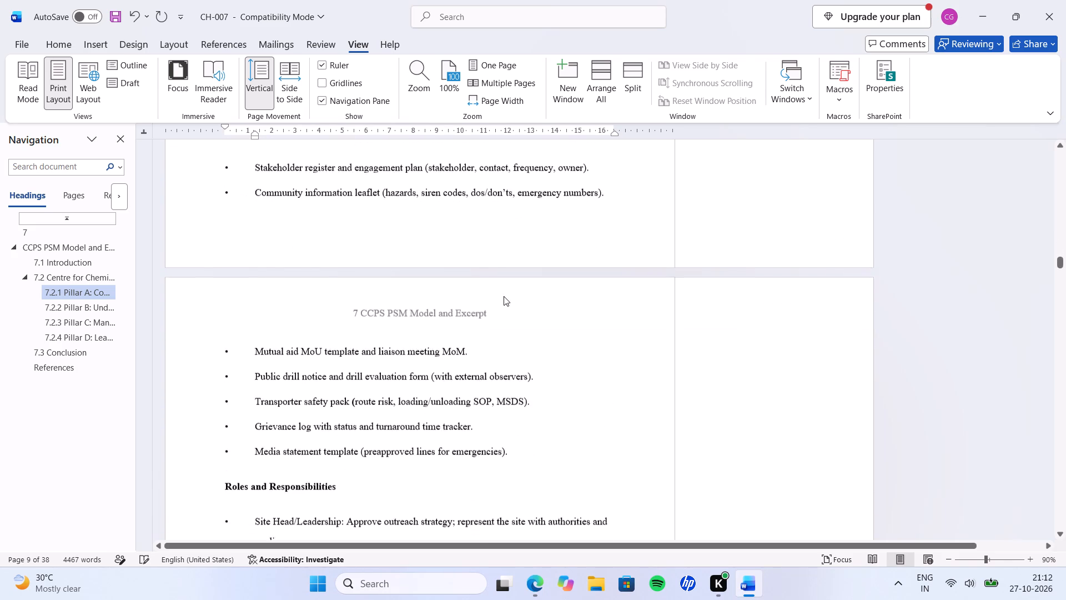
pyautogui.scroll(-14, 504, 296)
pyautogui.scroll(-10, 504, 296)
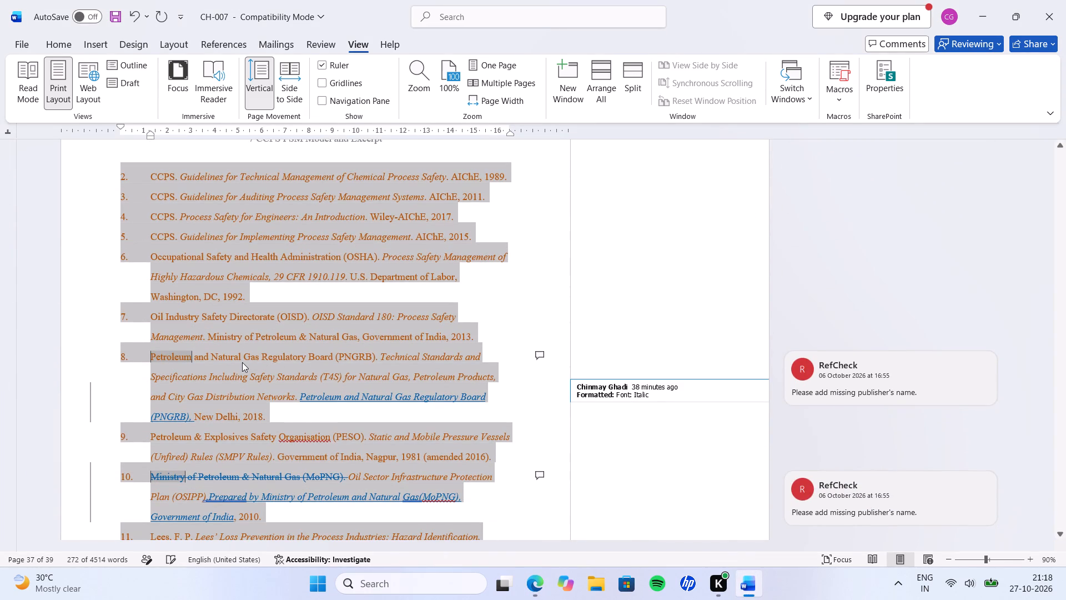
# Save the CH-007 document.
pyautogui.hotkey('ctrl', 's')
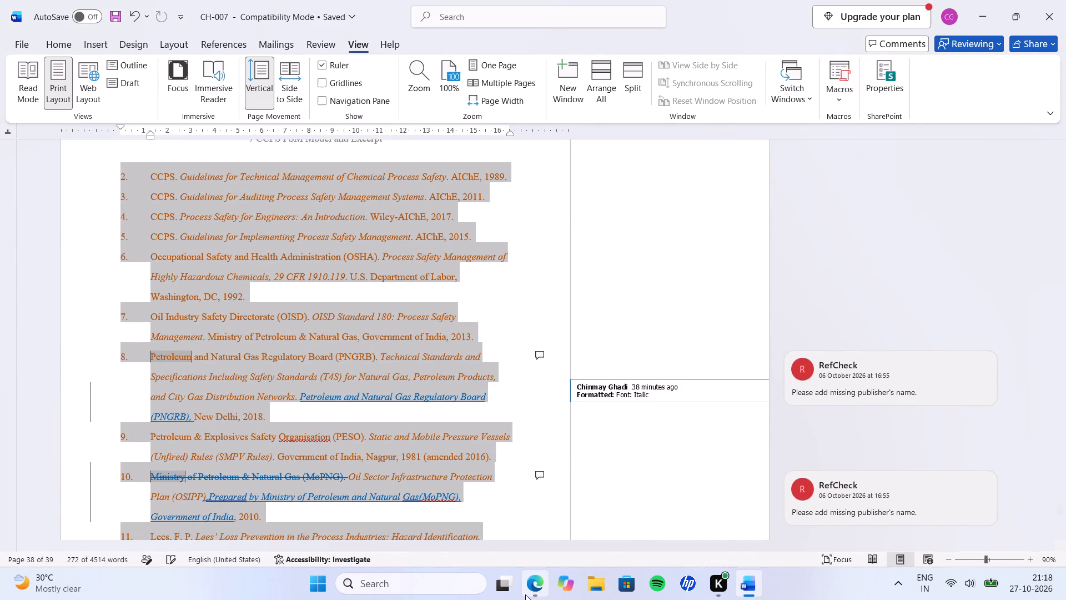
# Switch to the ChatGPT conversation in Edge to consult the notes on what remains to be done for references 1 to 15.
pyautogui.click(526, 595)
pyautogui.click(538, 597)
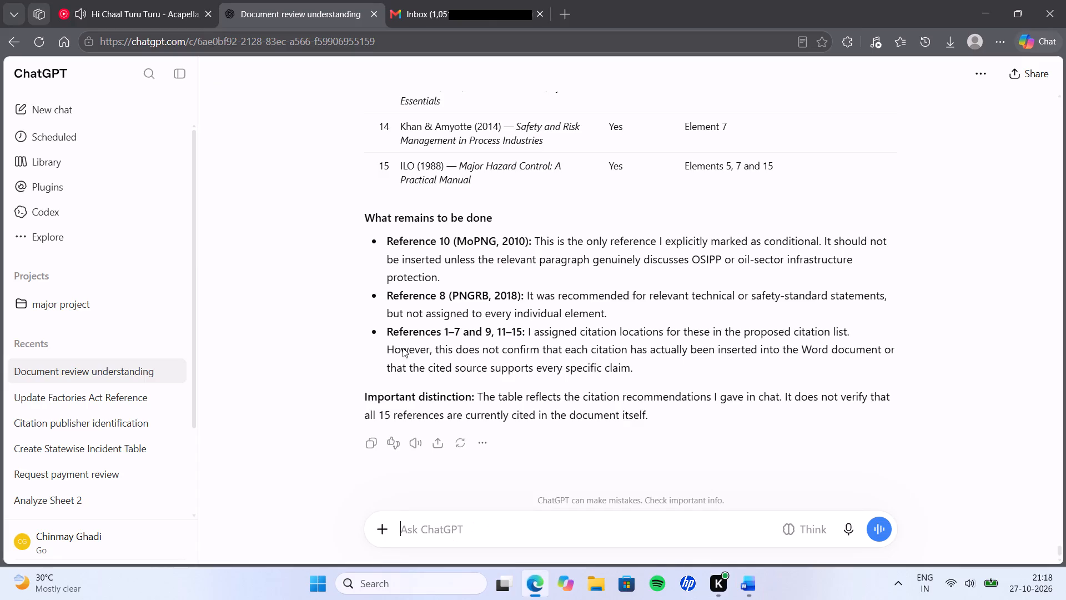
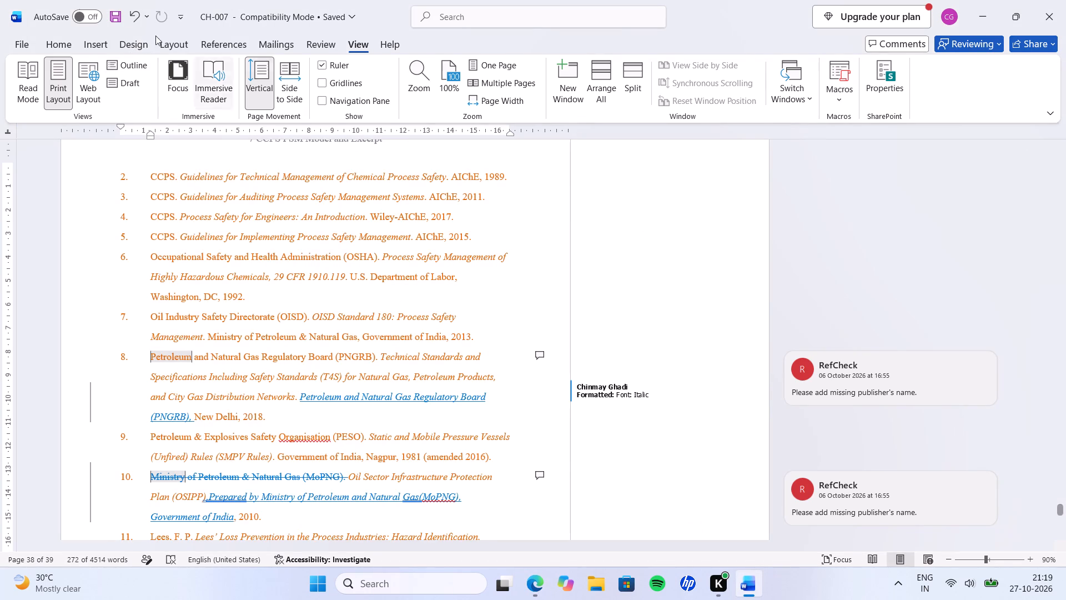
# Open Word's backstage file view for the CH-007 document.
pyautogui.click(14, 46)
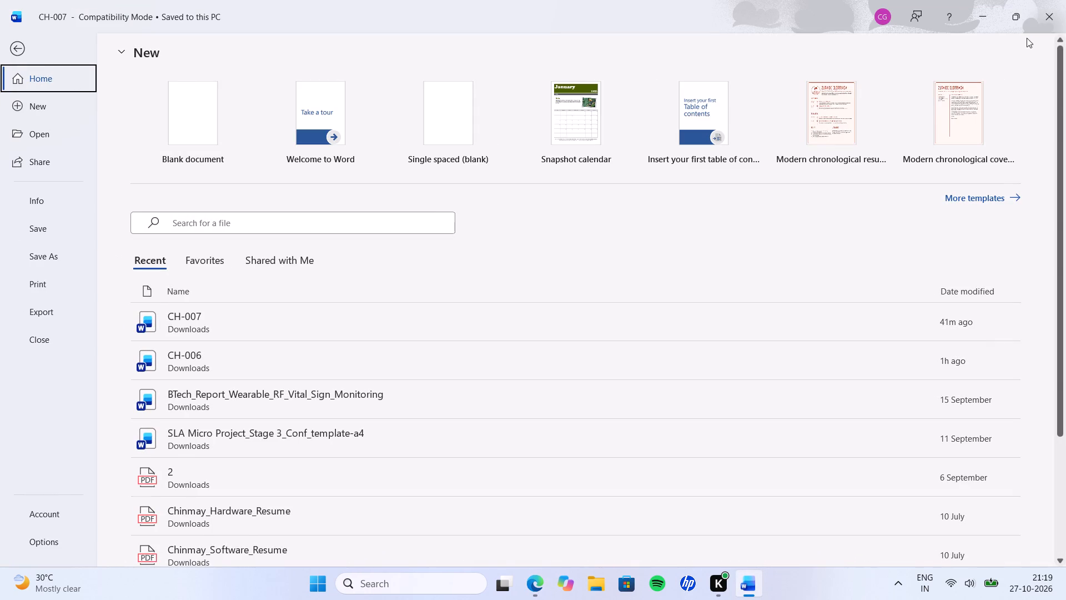